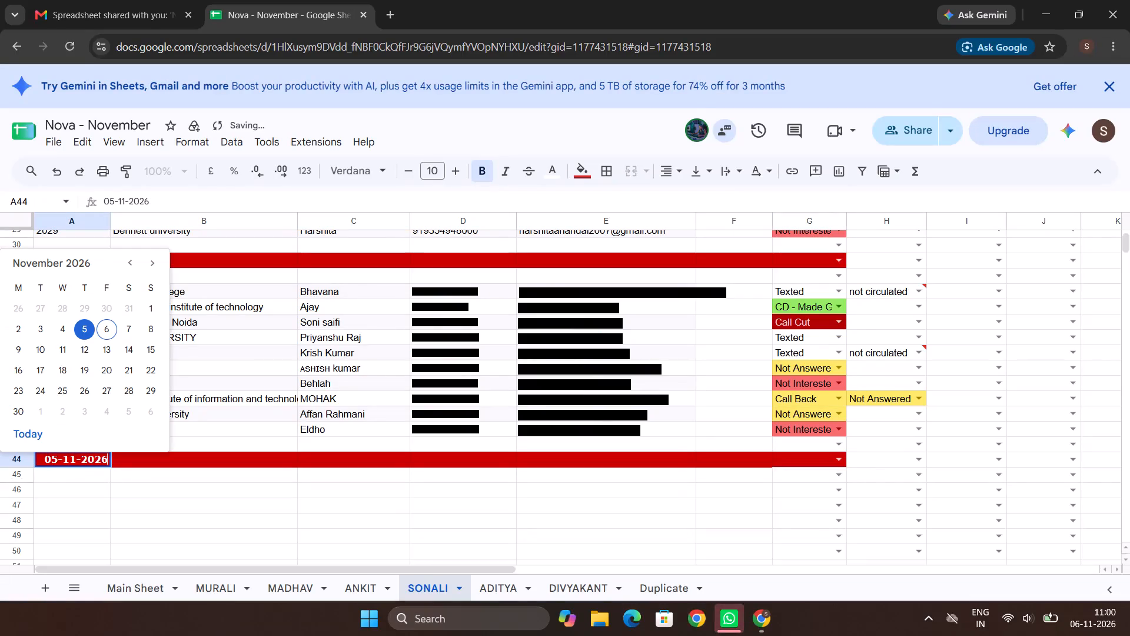
# Set the date in the red header row at row 44 of the SONALI sheet to 06-11-2026.
pyautogui.click(108, 334)
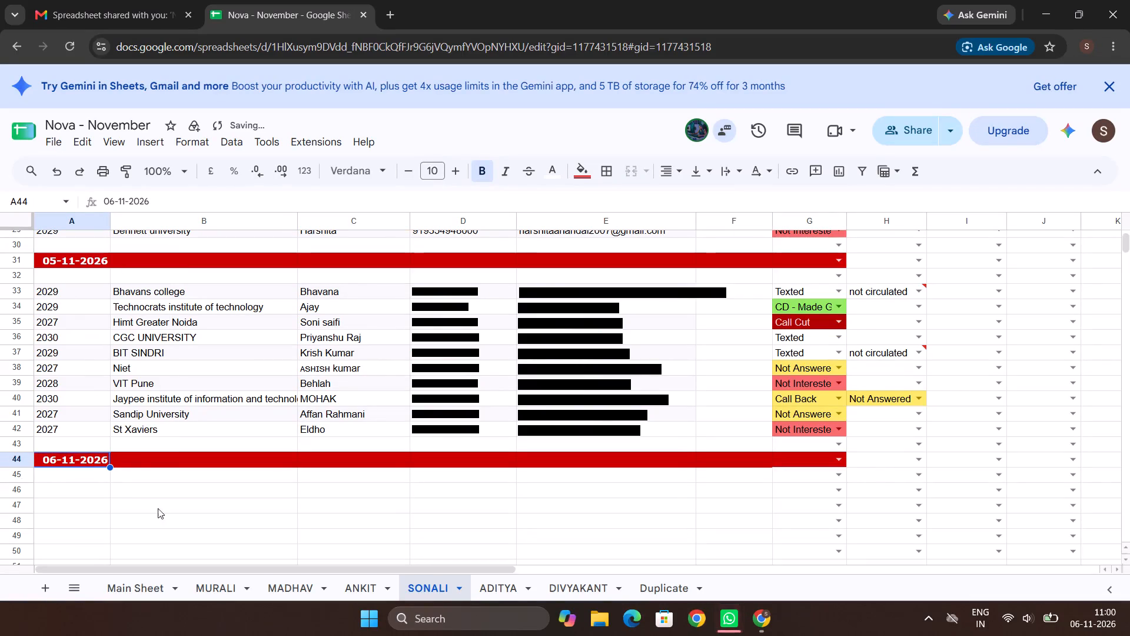
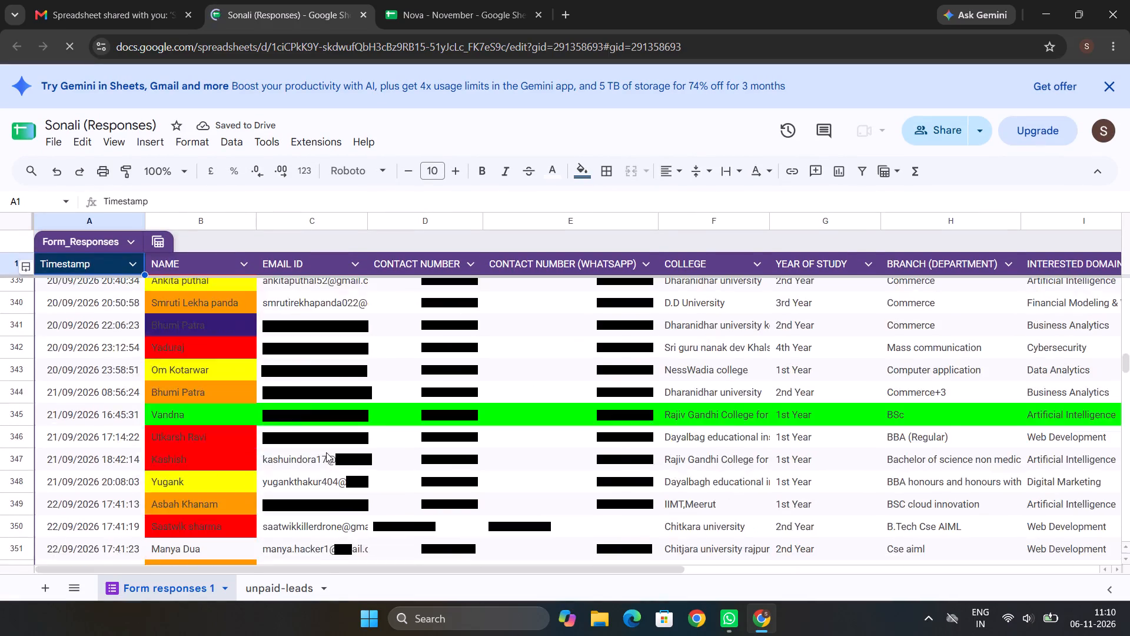
# Examine the most recent lead entries at the end of the Form responses 1 sheet in the Sonali (Responses) spreadsheet.
pyautogui.scroll(-18, 326, 452)
pyautogui.scroll(-3, 326, 452)
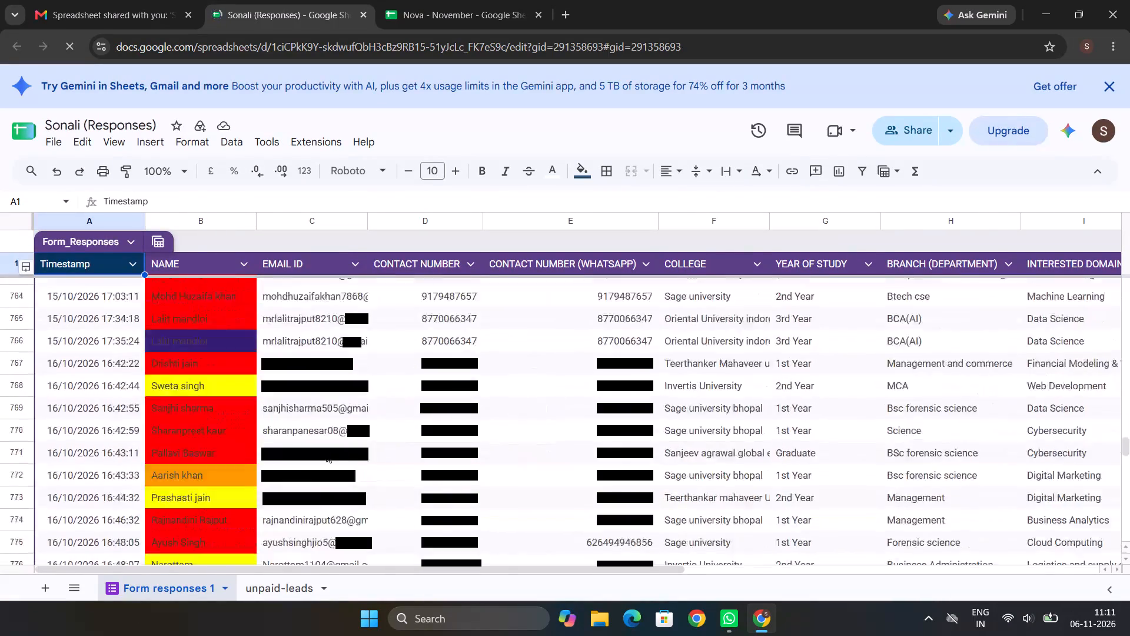
pyautogui.scroll(-14, 326, 452)
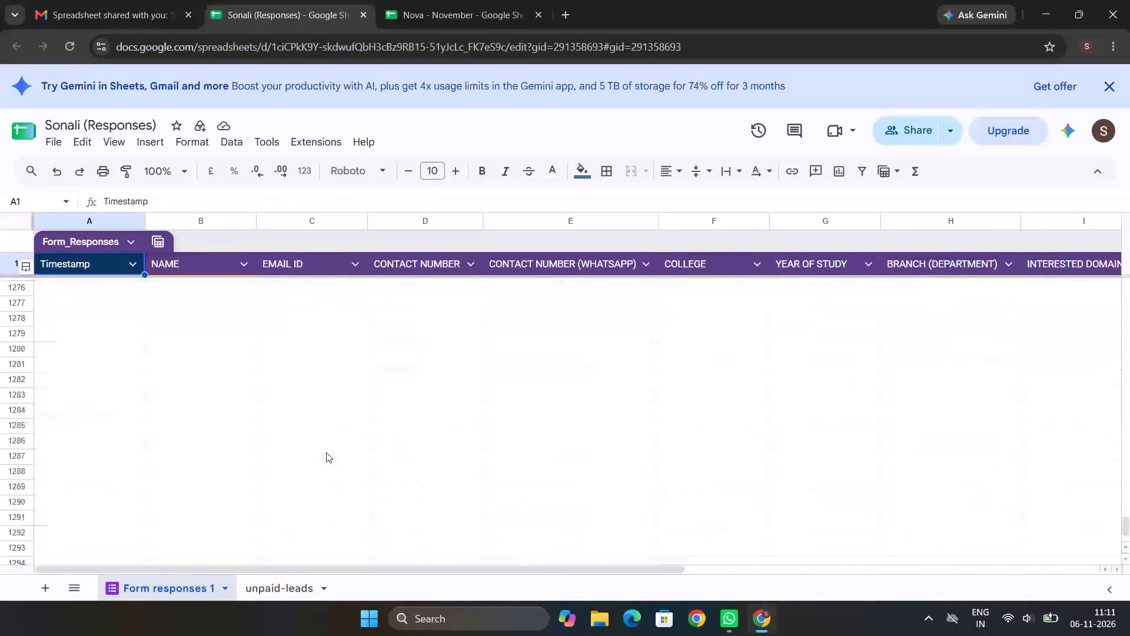
pyautogui.scroll(-3, 326, 452)
pyautogui.scroll(6, 326, 452)
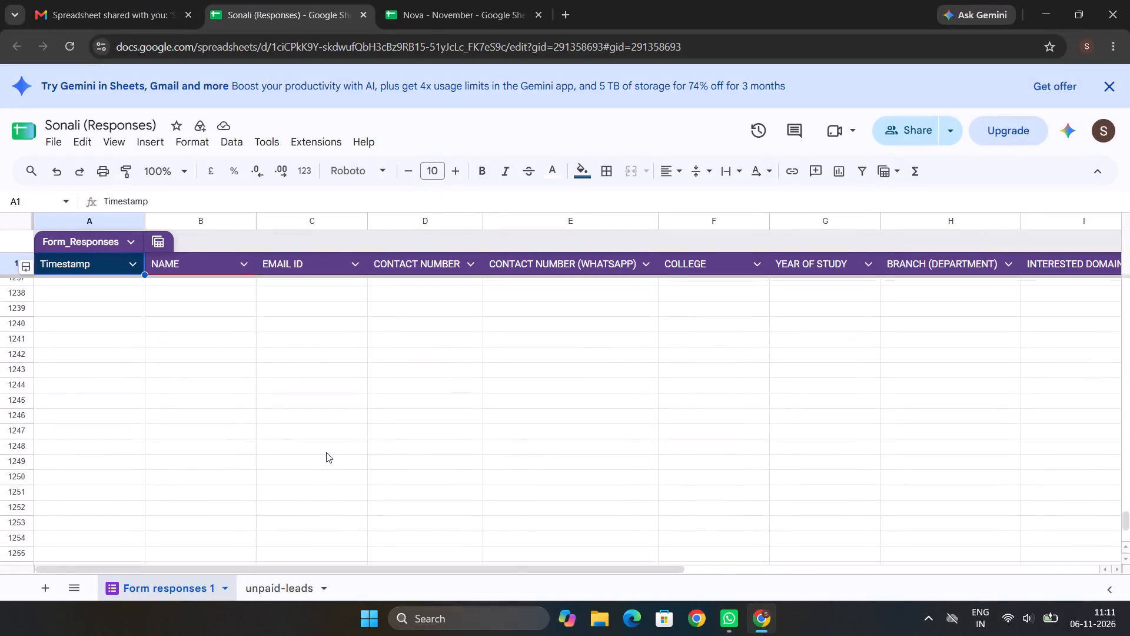
pyautogui.scroll(1, 326, 452)
pyautogui.scroll(-1, 326, 452)
pyautogui.scroll(2, 326, 452)
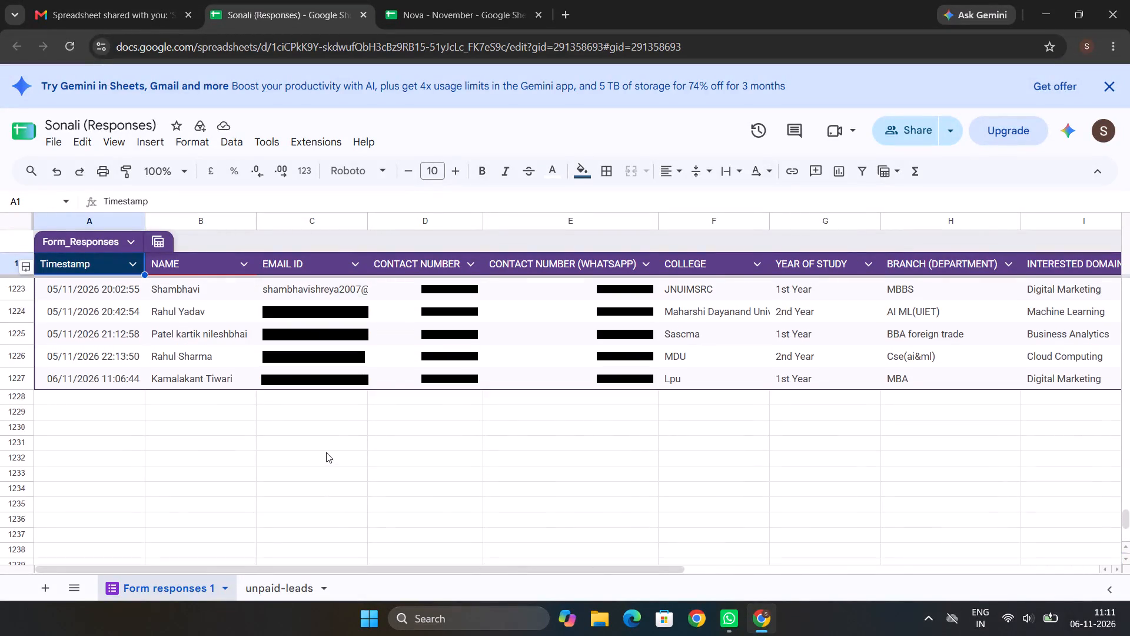
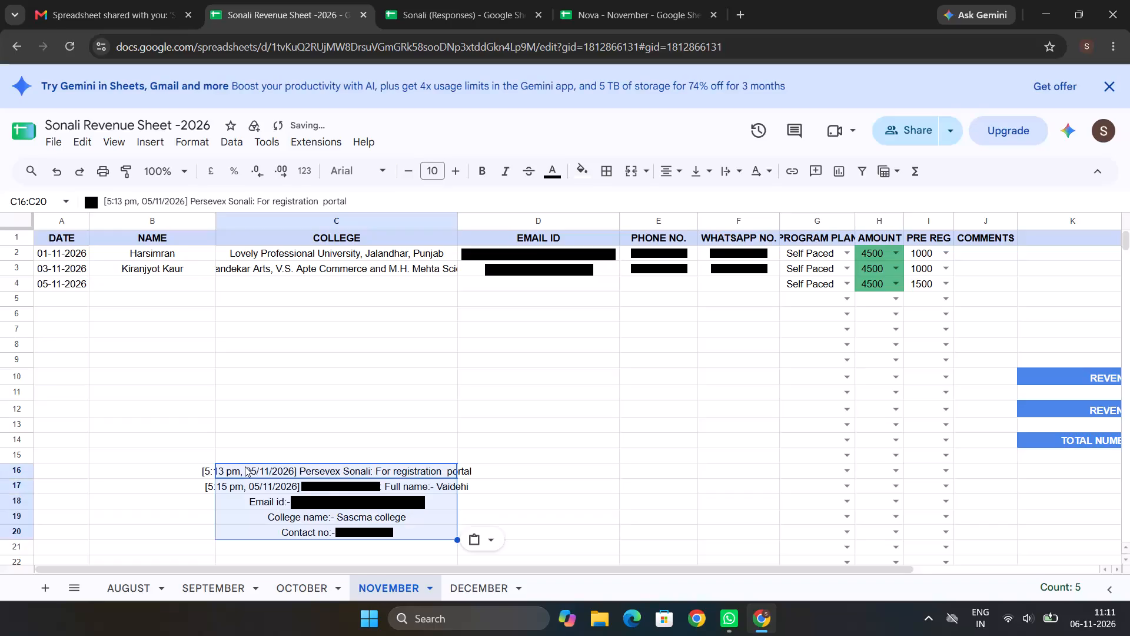
# Copy only the registrant's name from the pasted message in C17 into the NAME cell of the 05-11-2026 row, B4.
pyautogui.click(370, 476)
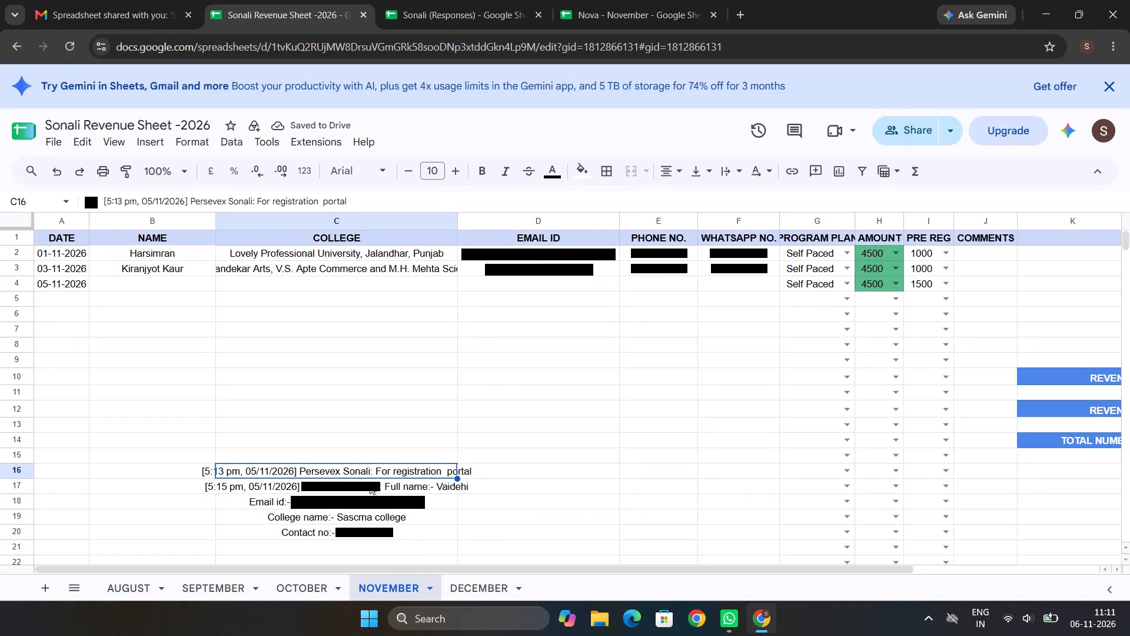
pyautogui.tripleClick(442, 486)
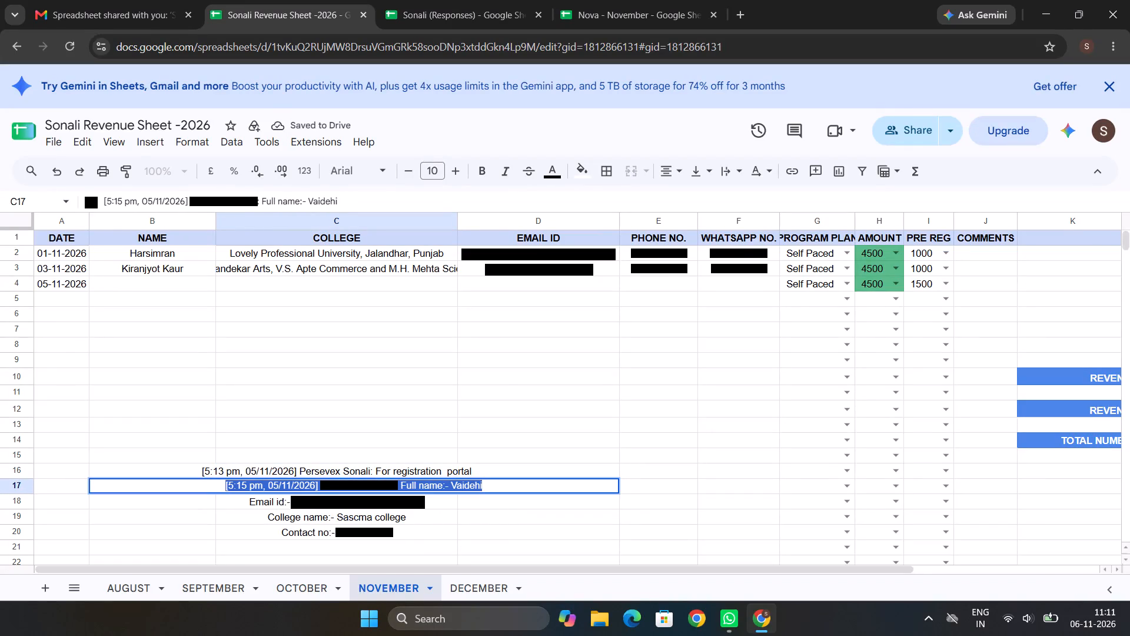
pyautogui.click(452, 486)
pyautogui.moveTo(452, 486); pyautogui.dragTo(467, 485)
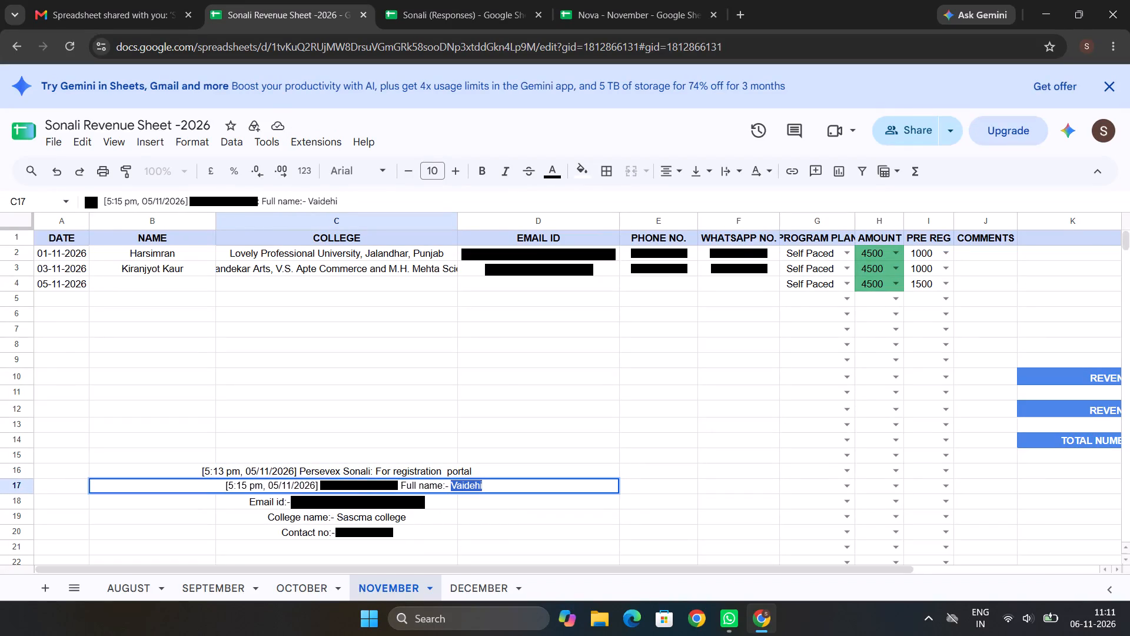
pyautogui.hotkey('ctrl', 'c')
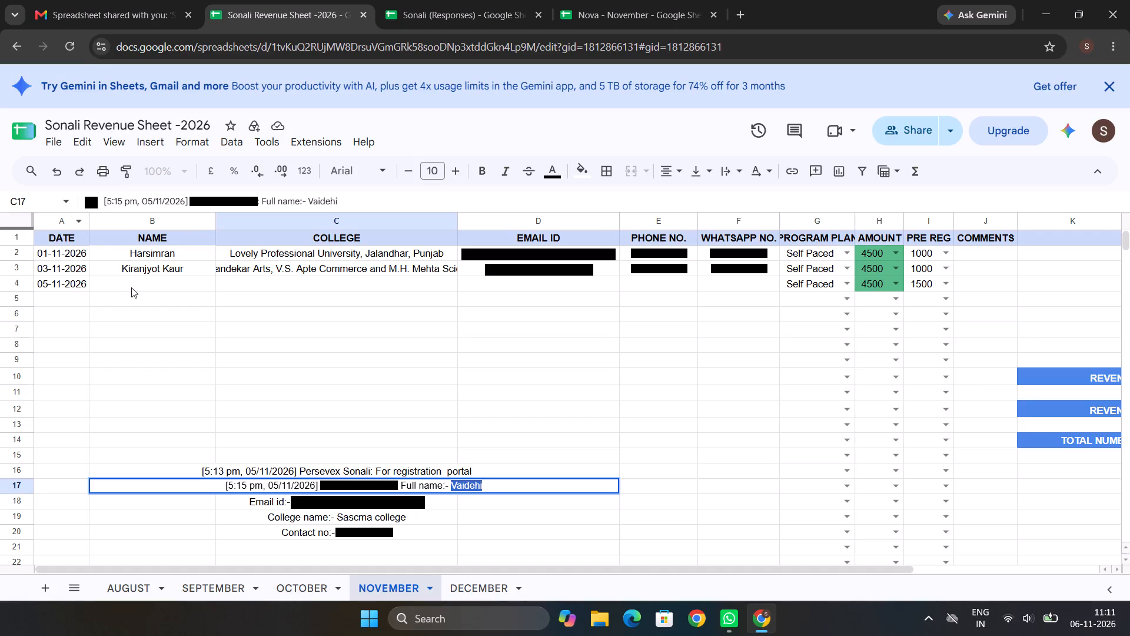
pyautogui.click(131, 287)
pyautogui.hotkey('ctrl', 'v')
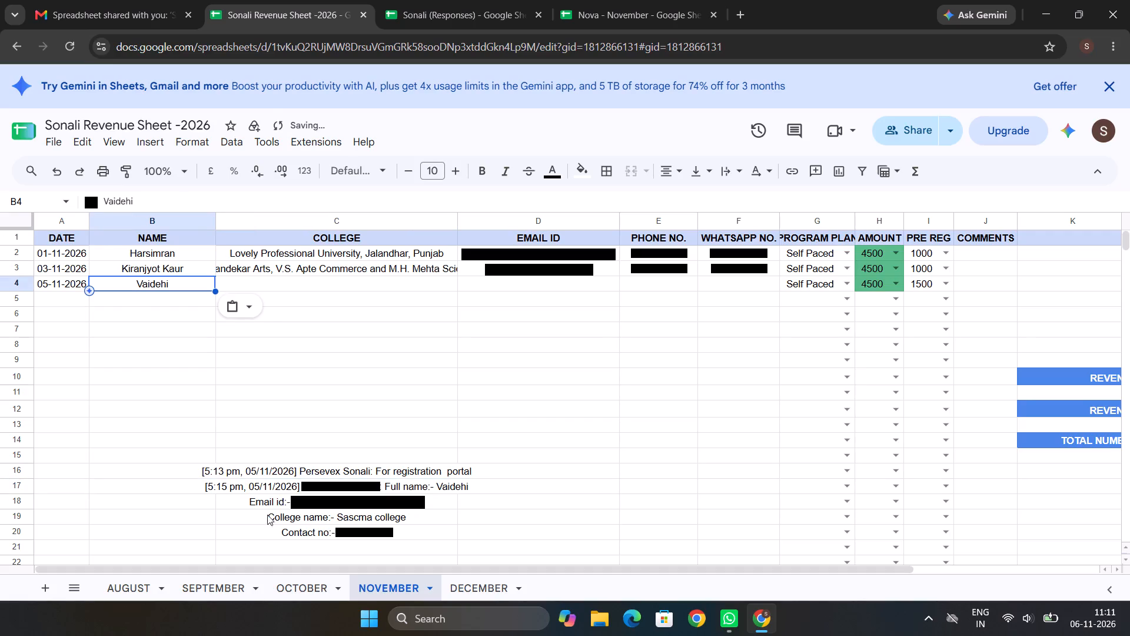
# Copy only the email address from the registration details in C18 into row 4's EMAIL ID cell, D4.
pyautogui.tripleClick(296, 503)
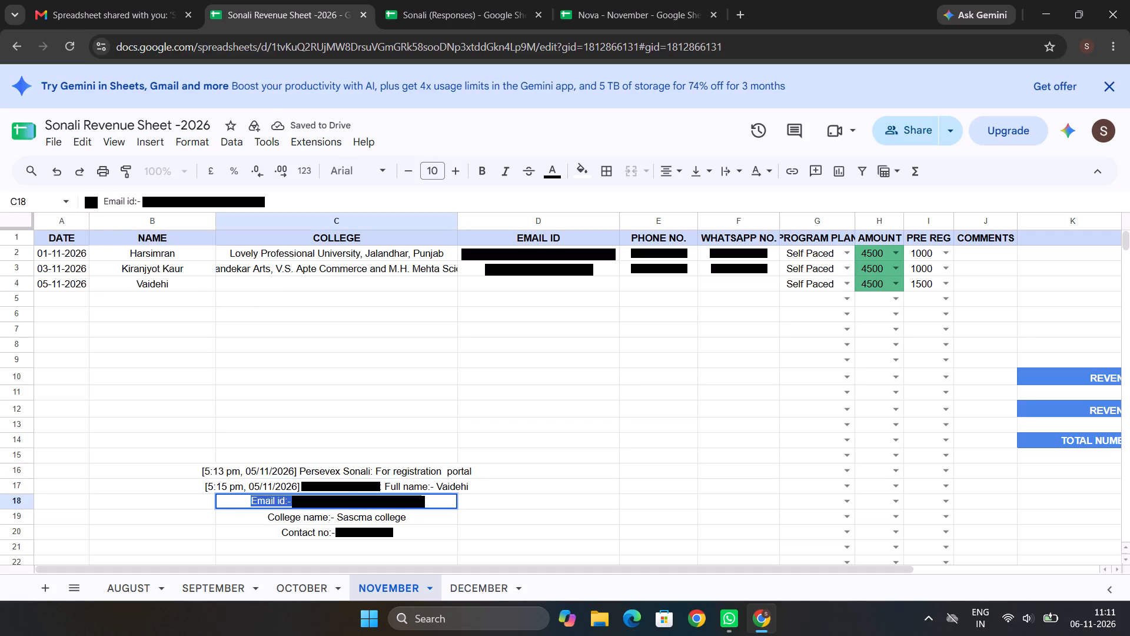
pyautogui.click(293, 502)
pyautogui.moveTo(293, 502); pyautogui.dragTo(414, 502)
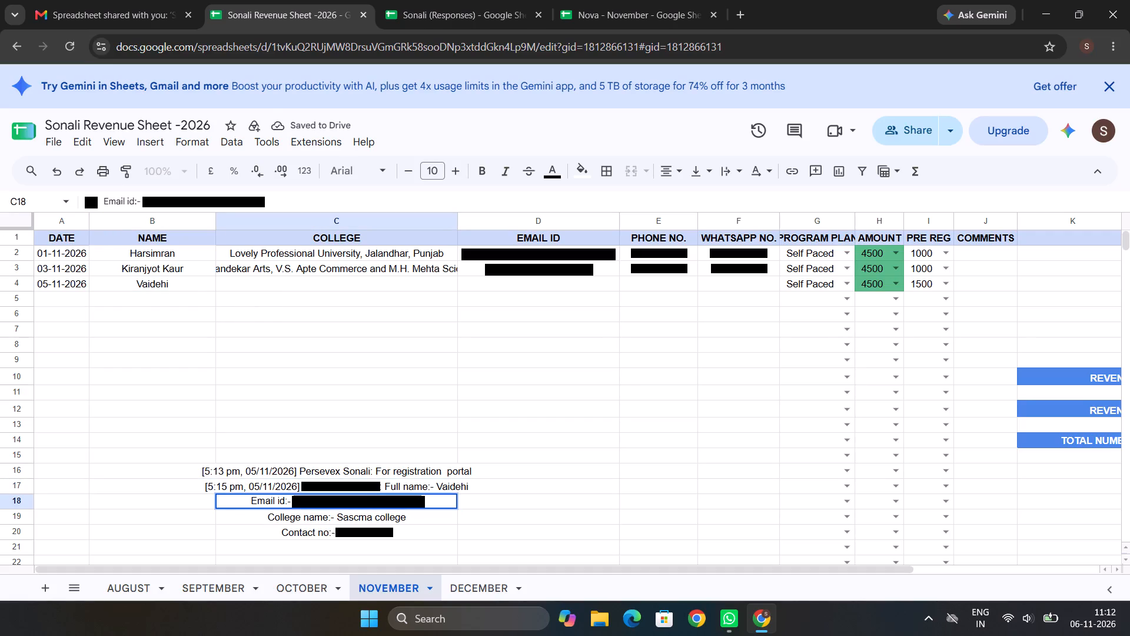
pyautogui.hotkey('ctrl', 'c')
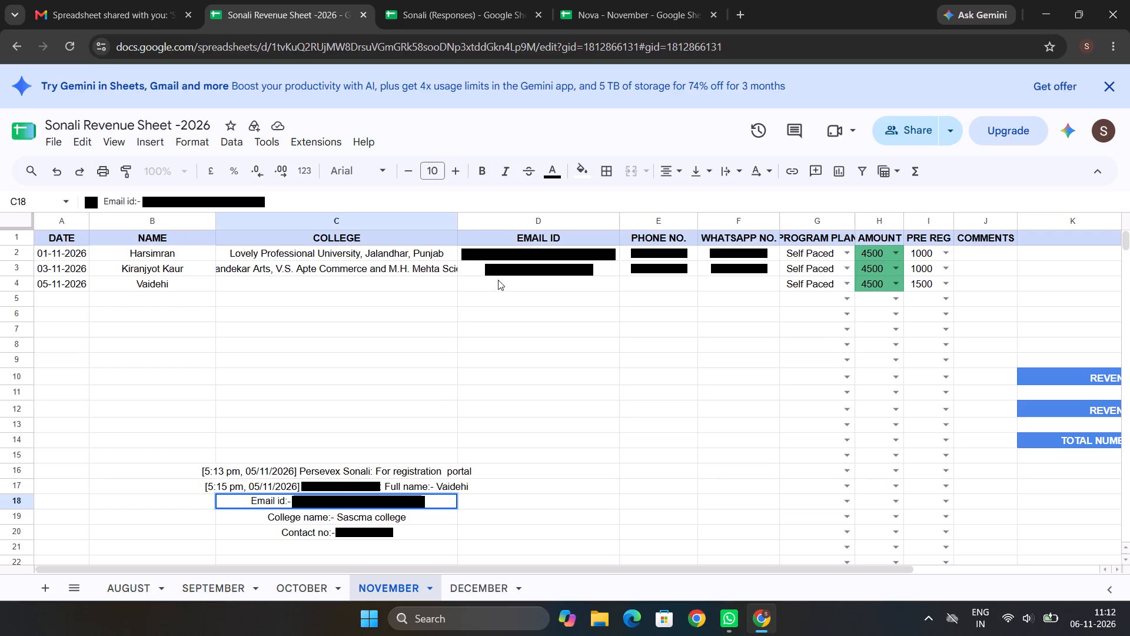
pyautogui.click(498, 279)
pyautogui.hotkey('ctrl', 'v')
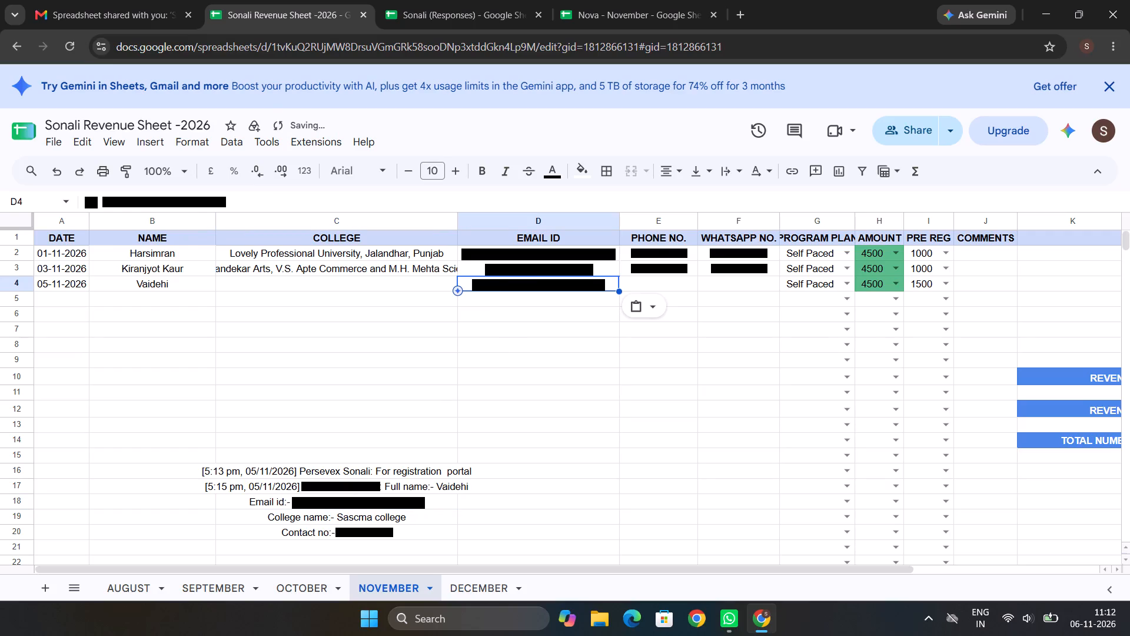
# Copy only the college name, Sascma college, from the registration details in C19 for row 4's COLLEGE entry.
pyautogui.tripleClick(341, 519)
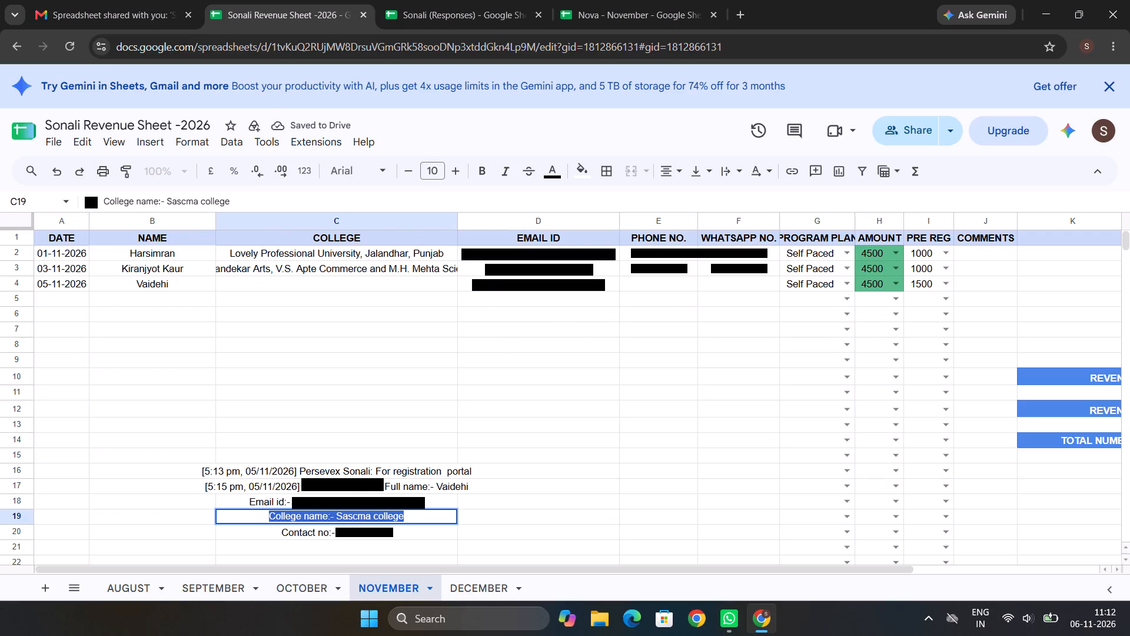
pyautogui.click(335, 513)
pyautogui.moveTo(335, 513); pyautogui.dragTo(401, 512)
pyautogui.hotkey('ctrl', 'c')
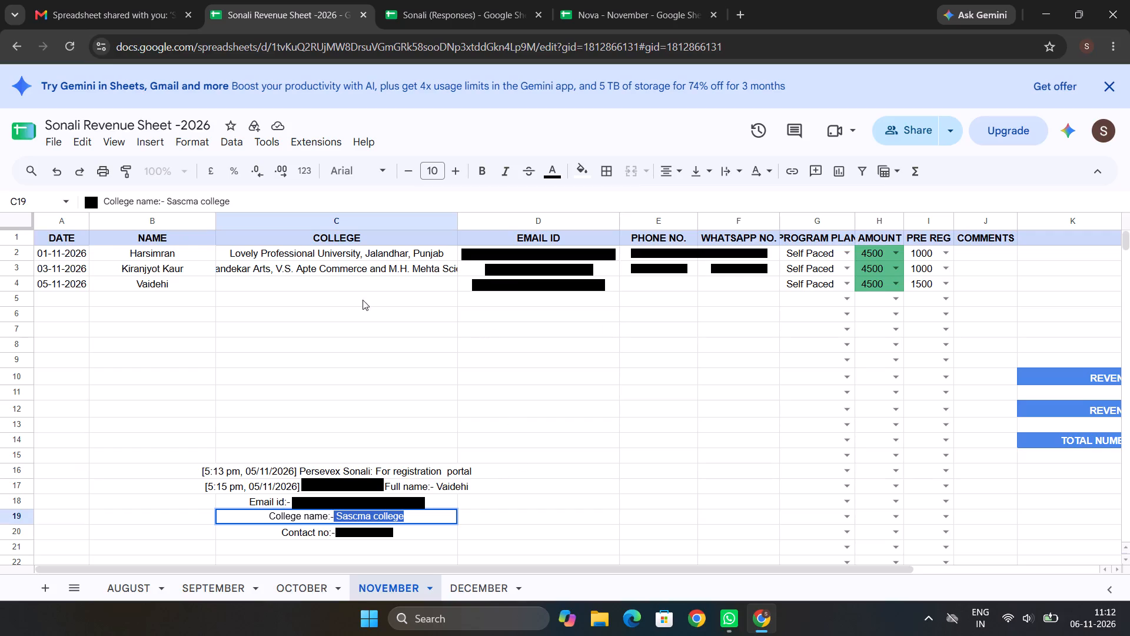
# Paste the copied college name, Sascma college, into row 4's COLLEGE cell, C4.
pyautogui.click(323, 285)
pyautogui.hotkey('ctrl', 'v')
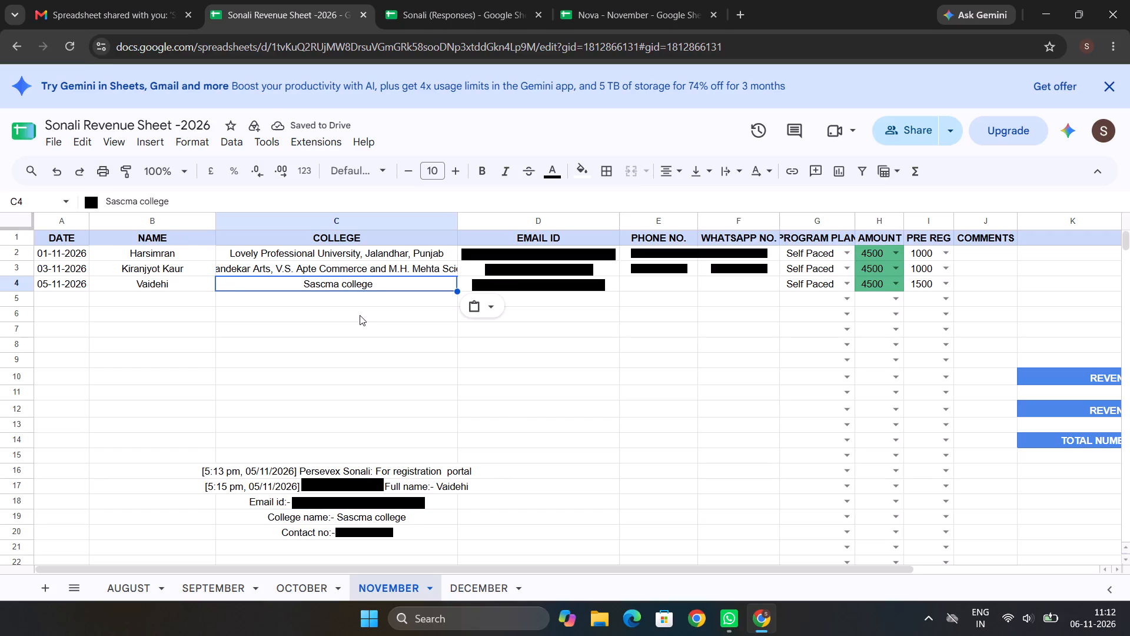
# Copy only the contact number from the registration details in C20 into row 4's PHONE NO. and WHATSAPP NO. cells, E4 and F4.
pyautogui.tripleClick(345, 531)
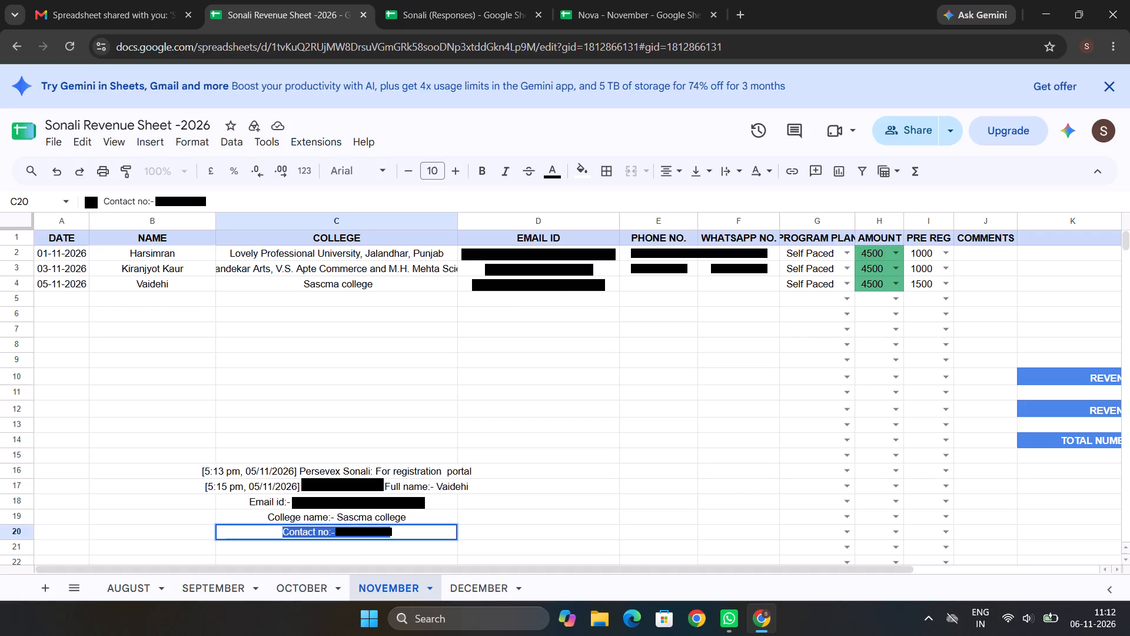
pyautogui.click(337, 534)
pyautogui.moveTo(337, 534); pyautogui.dragTo(373, 535)
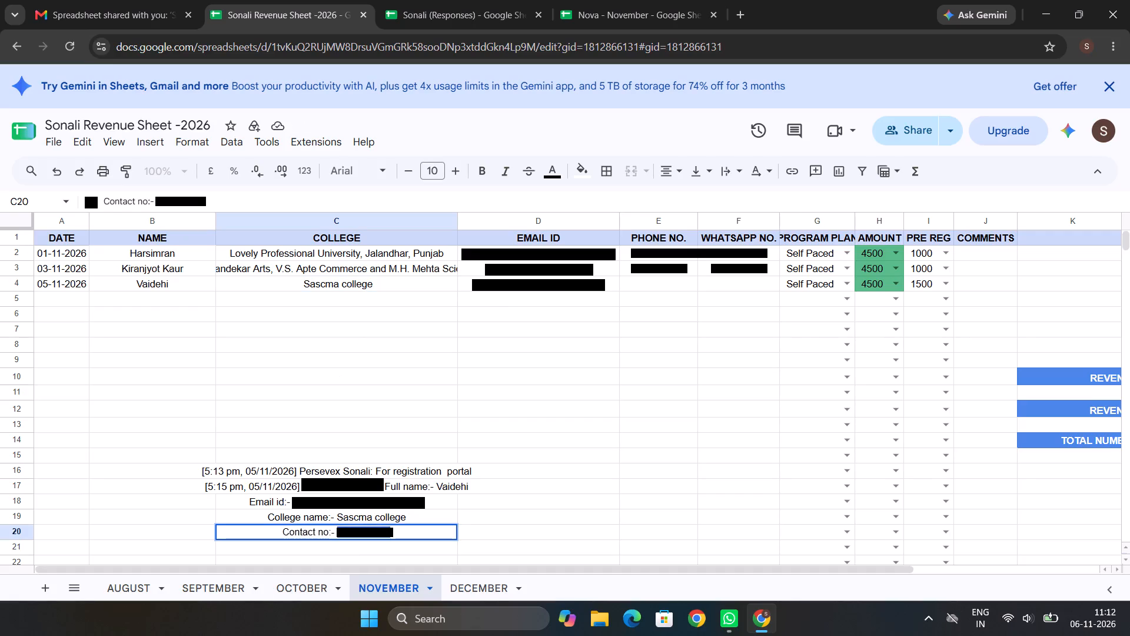
pyautogui.hotkey('ctrl', 'c')
pyautogui.click(667, 288)
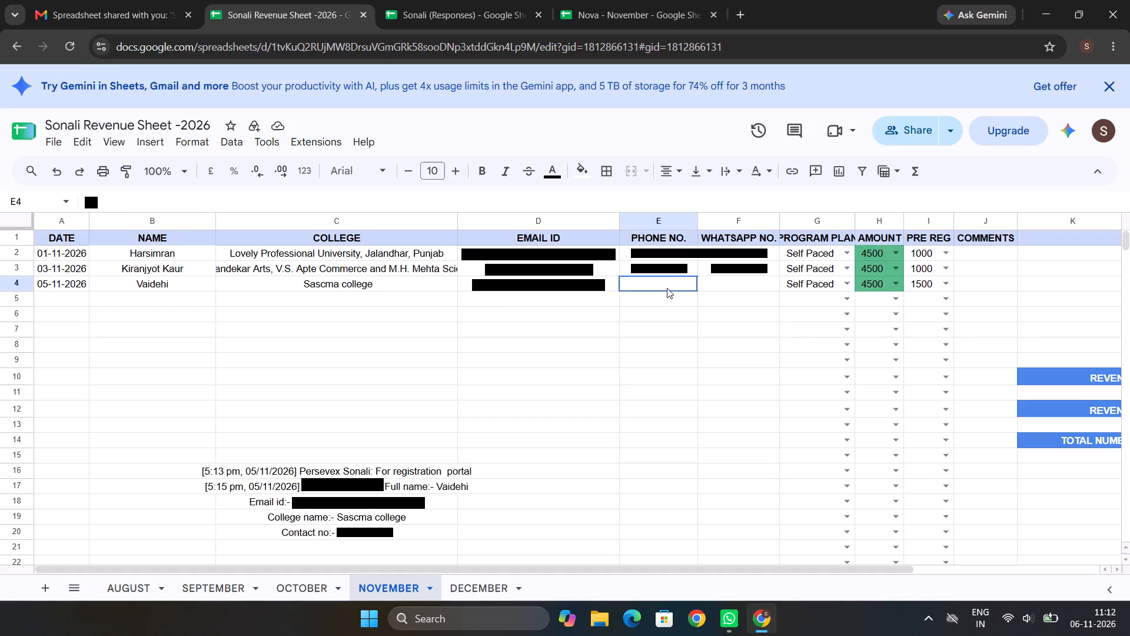
pyautogui.hotkey('ctrl', 'v')
pyautogui.click(710, 286)
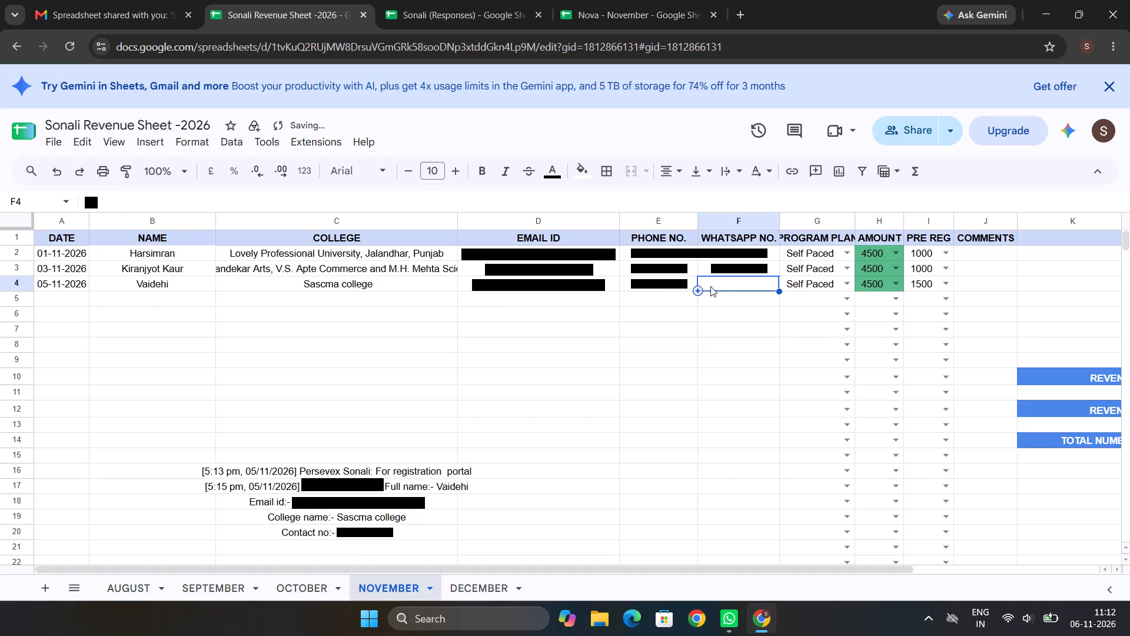
pyautogui.hotkey('ctrl', 'v')
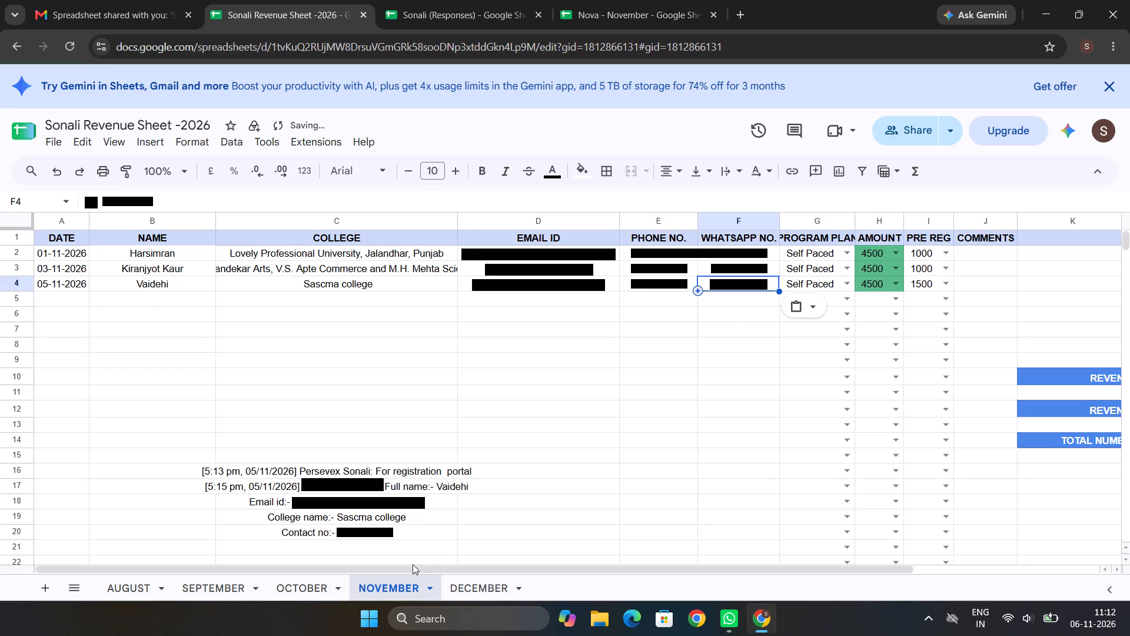
# Clear the leftover pasted registration details from the COLLEGE column, range C13:C21.
pyautogui.click(391, 546)
pyautogui.moveTo(391, 546); pyautogui.dragTo(281, 430)
pyautogui.press('BackSpace')
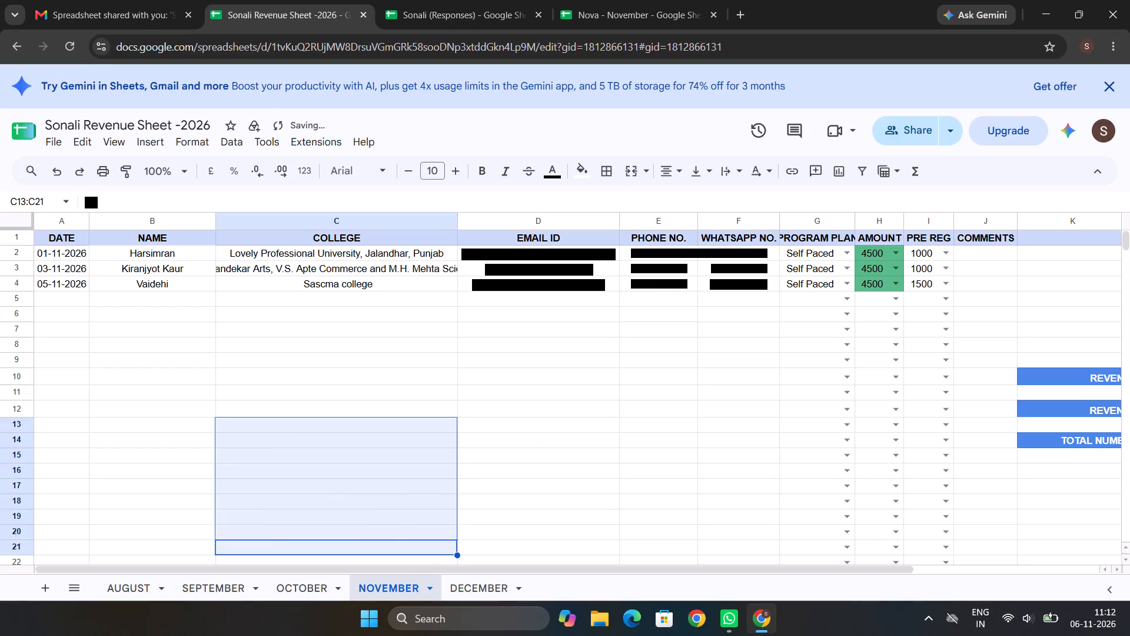
pyautogui.click(659, 352)
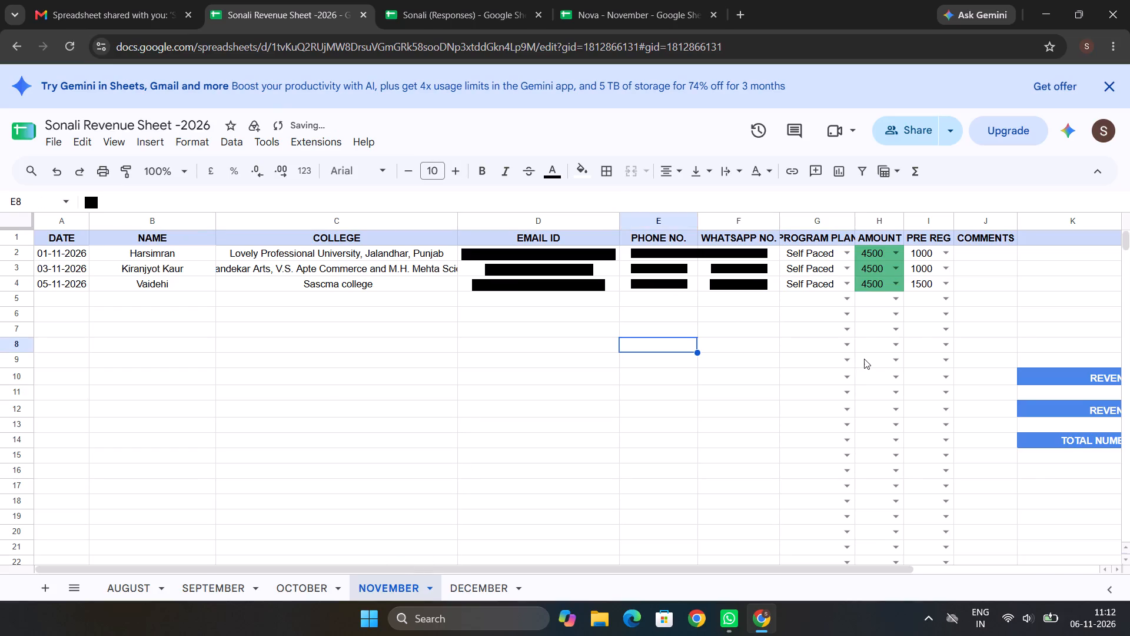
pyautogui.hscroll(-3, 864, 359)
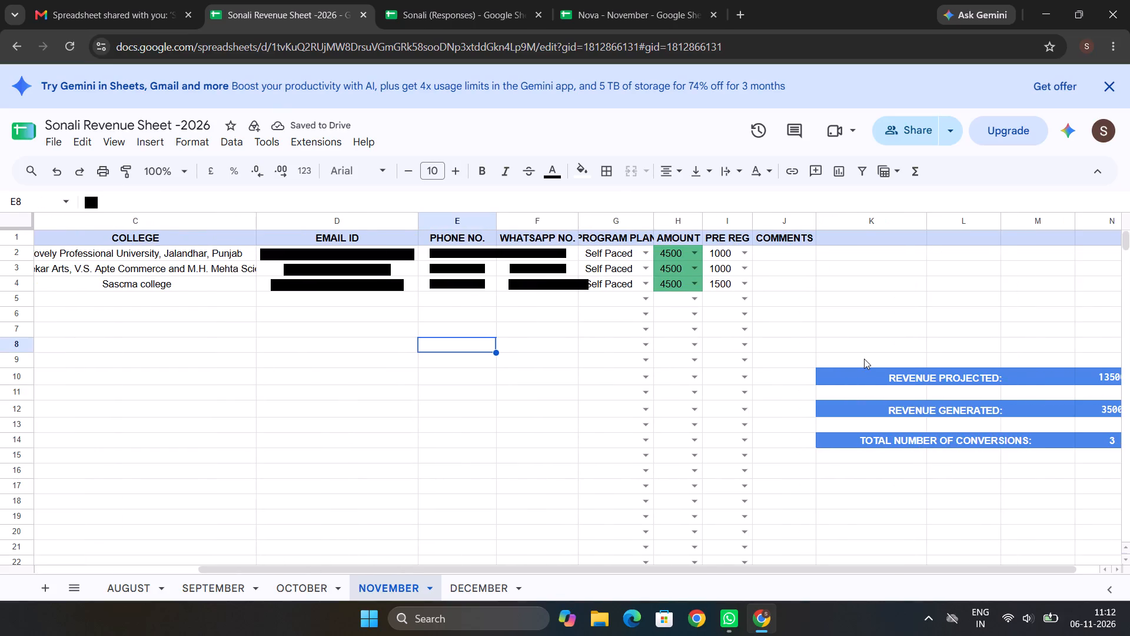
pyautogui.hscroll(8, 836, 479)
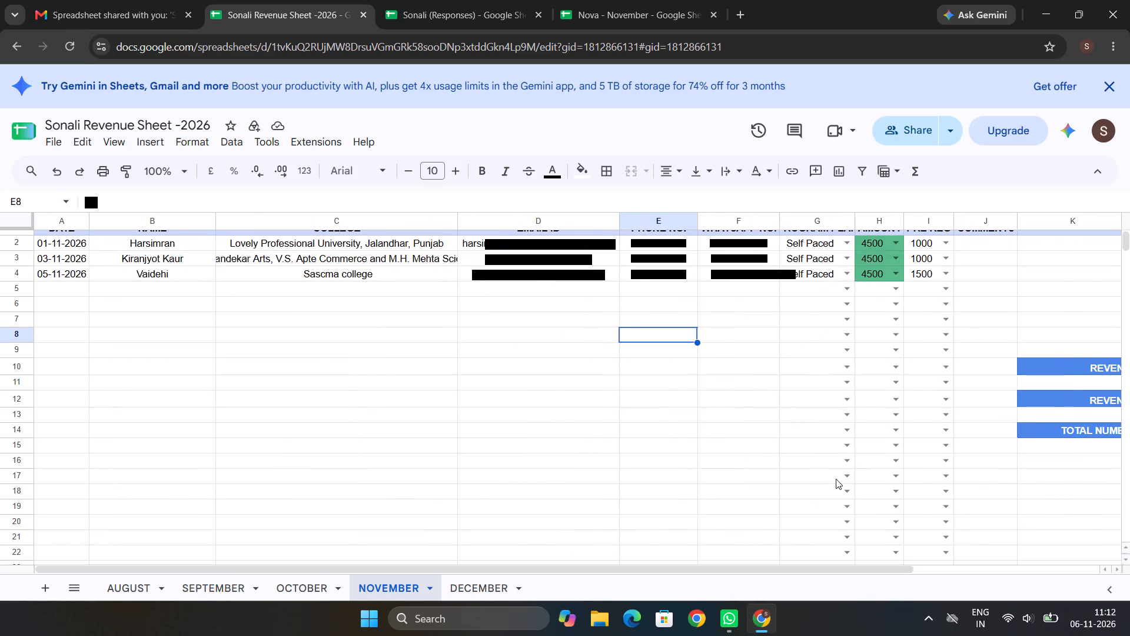
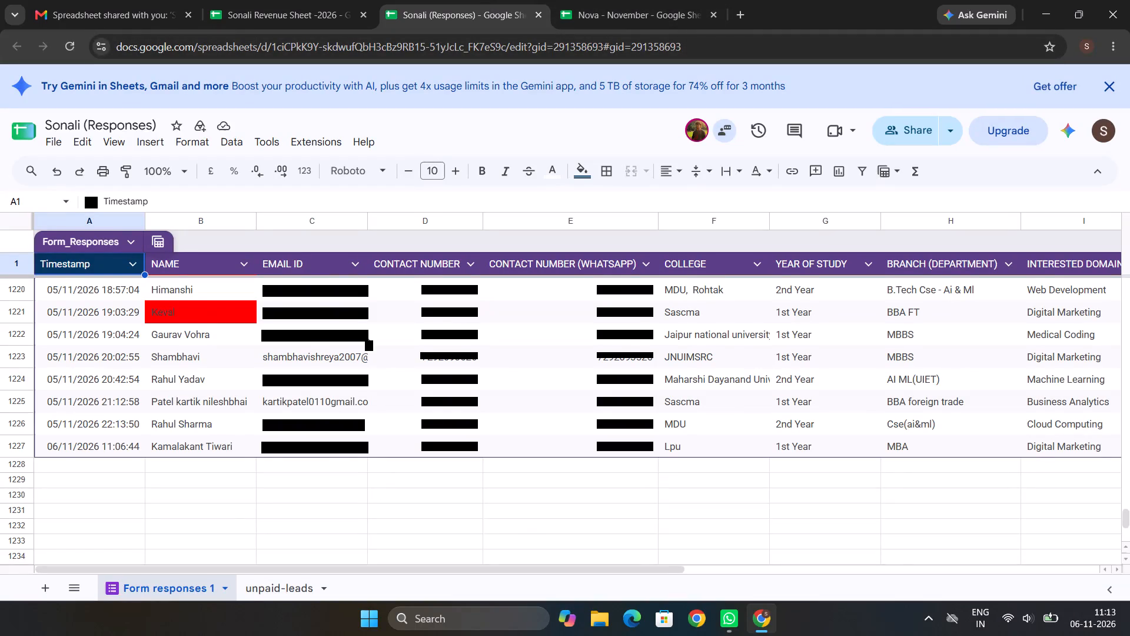
# Copy the contact number in D1213 of the Form responses 1 sheet, for the orange-marked JNU registrant timestamped 05/11/2026 17:46:52.
pyautogui.scroll(3, 365, 336)
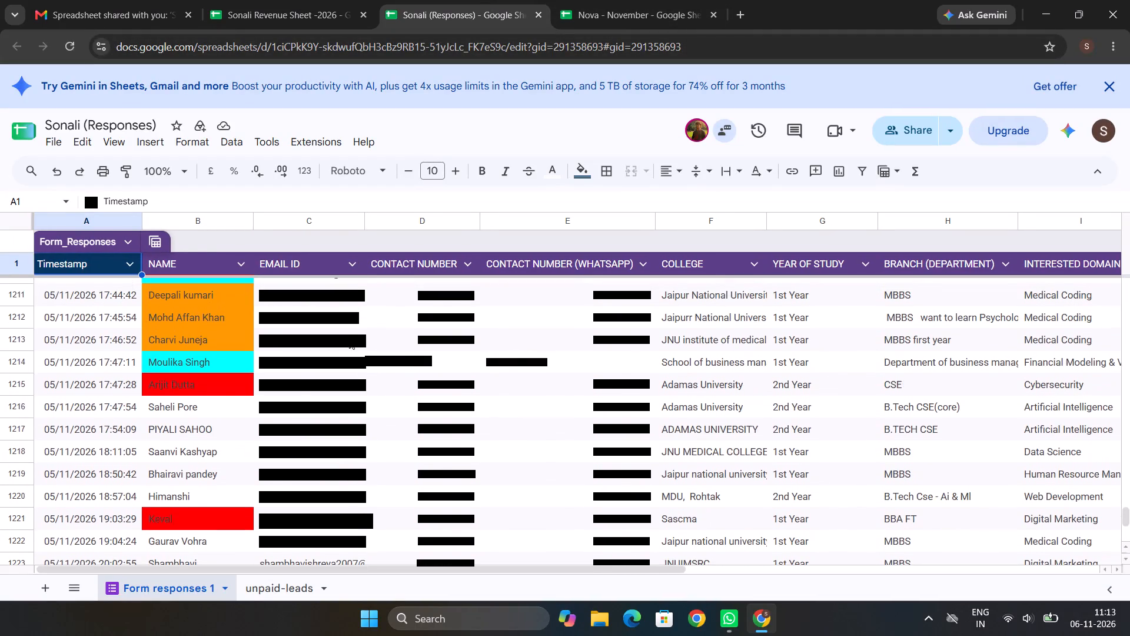
pyautogui.click(450, 340)
pyautogui.hotkey('ctrl', 'c')
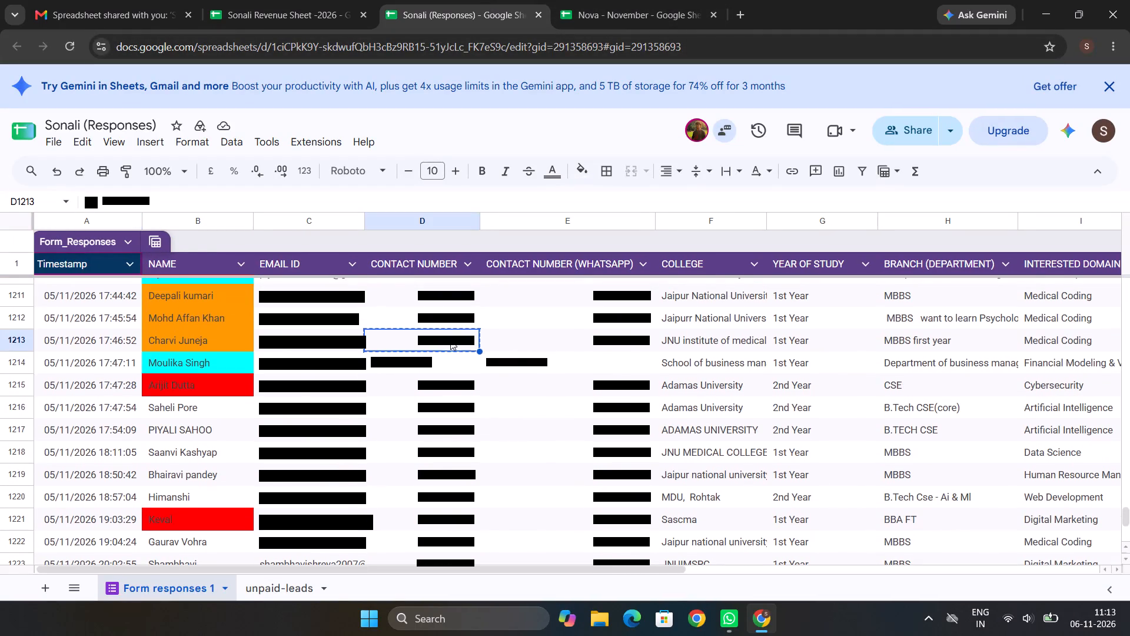
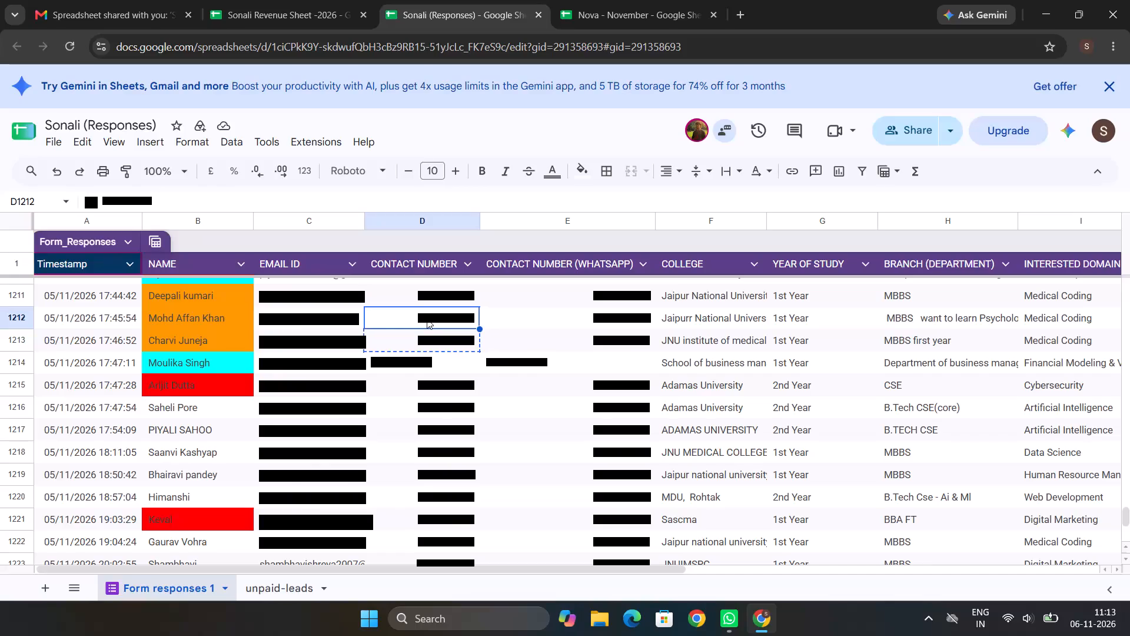
# Copy the contact number in D1212 from the 05/11/2026 17:45:54 form response.
pyautogui.hotkey('ctrl', 'c')
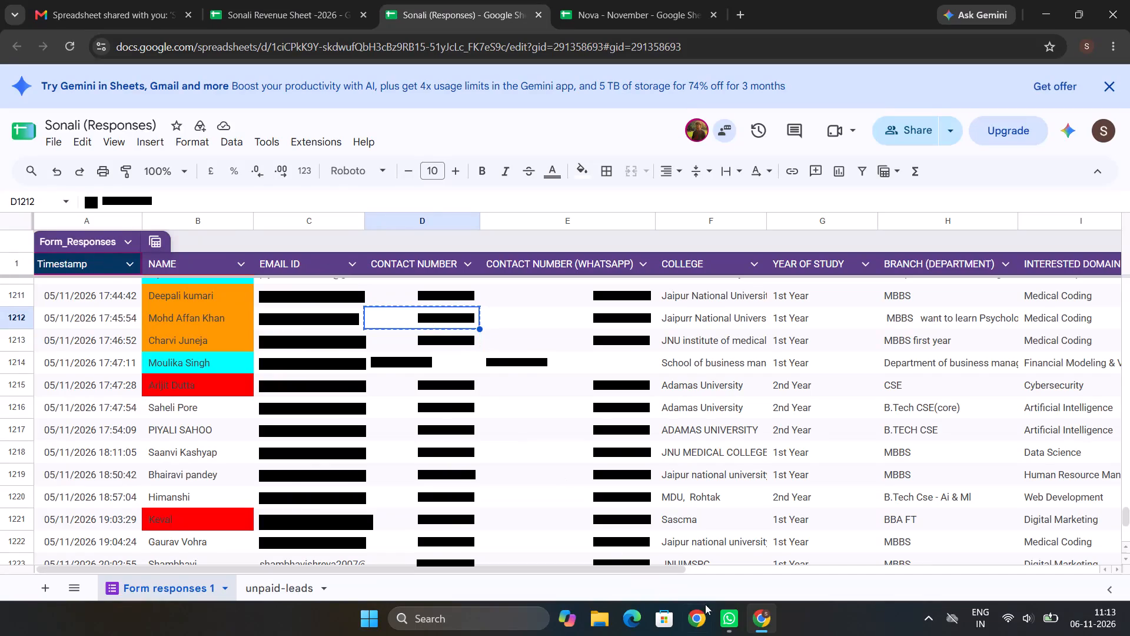
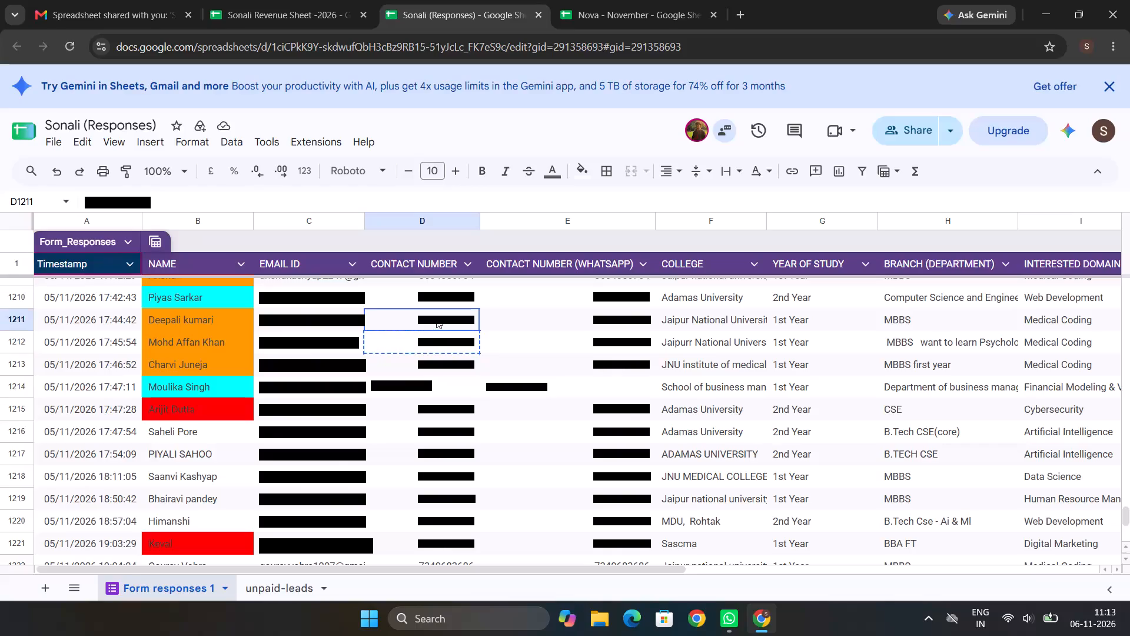
# Copy the contact number from cell D1211 in the Form responses 1 sheet.
pyautogui.hotkey('ctrl', 'c')
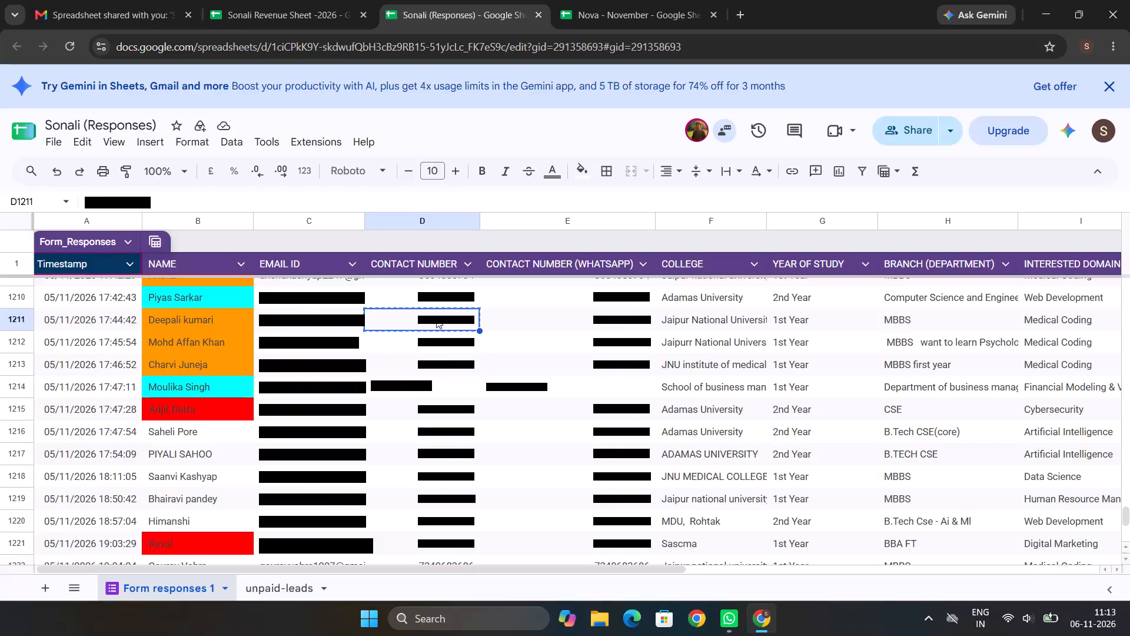
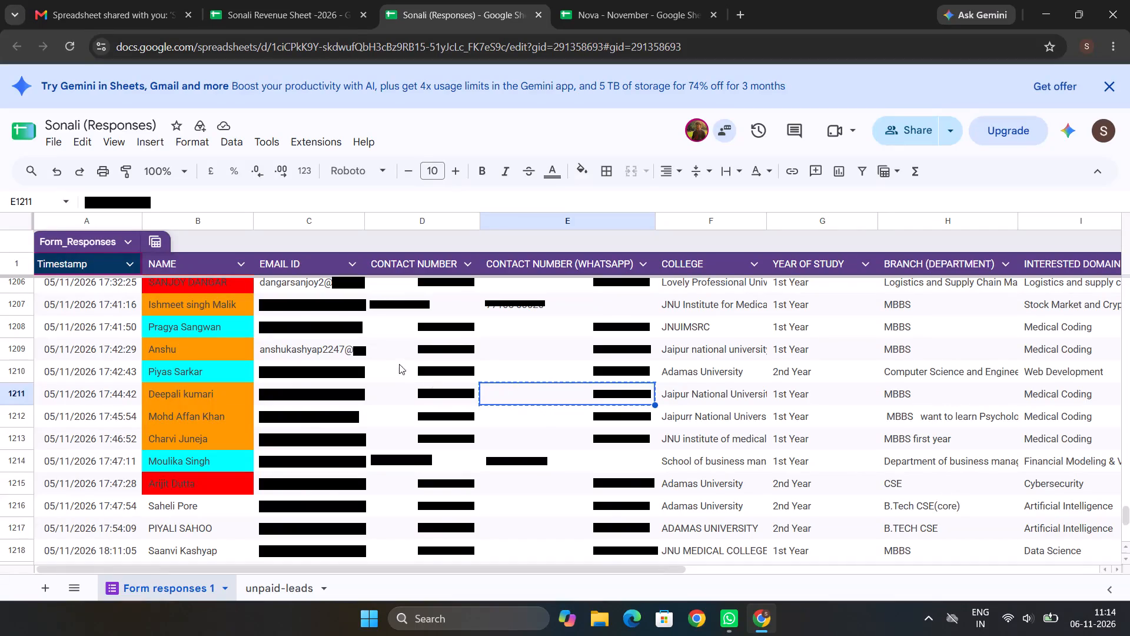
# Copy the registrant's contact number from cell D1209 of the form responses.
pyautogui.click(443, 346)
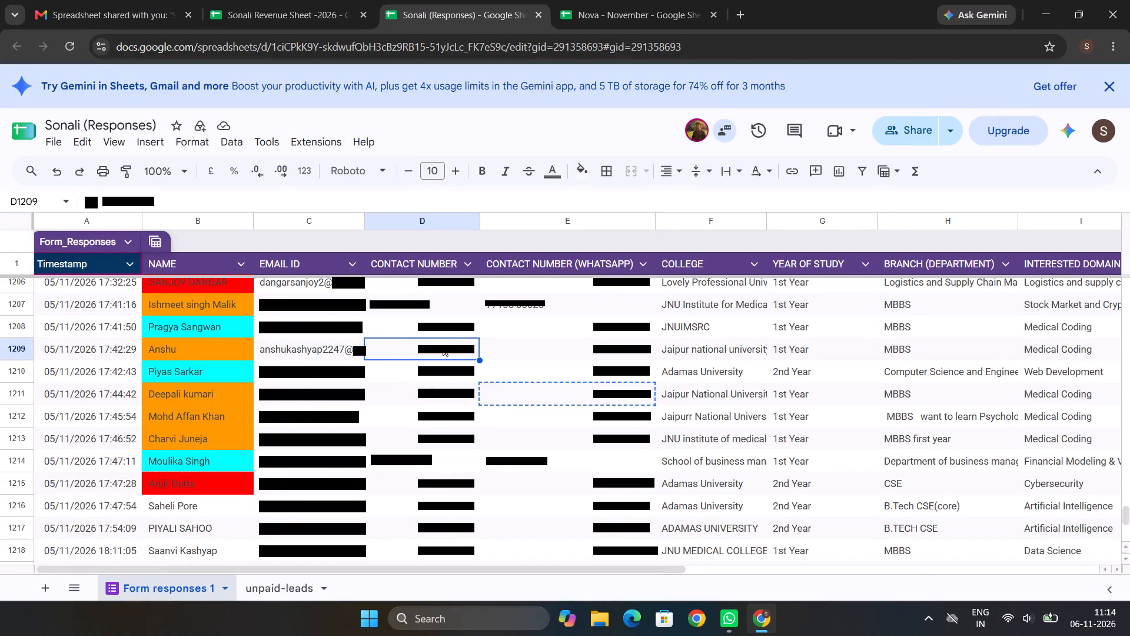
pyautogui.hotkey('ctrl', 'c')
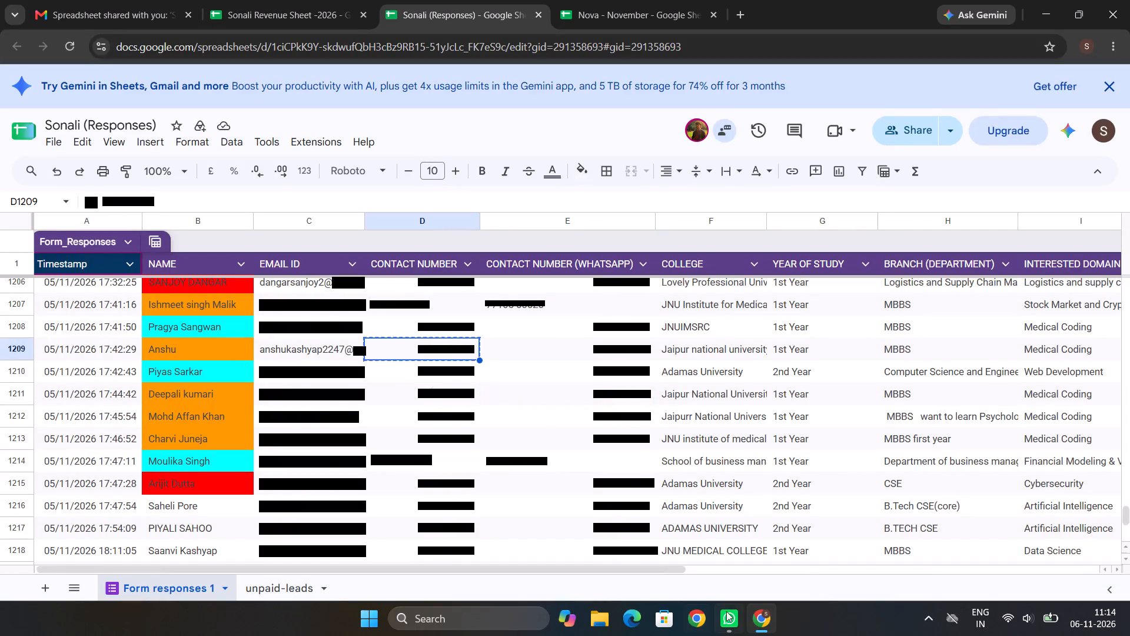
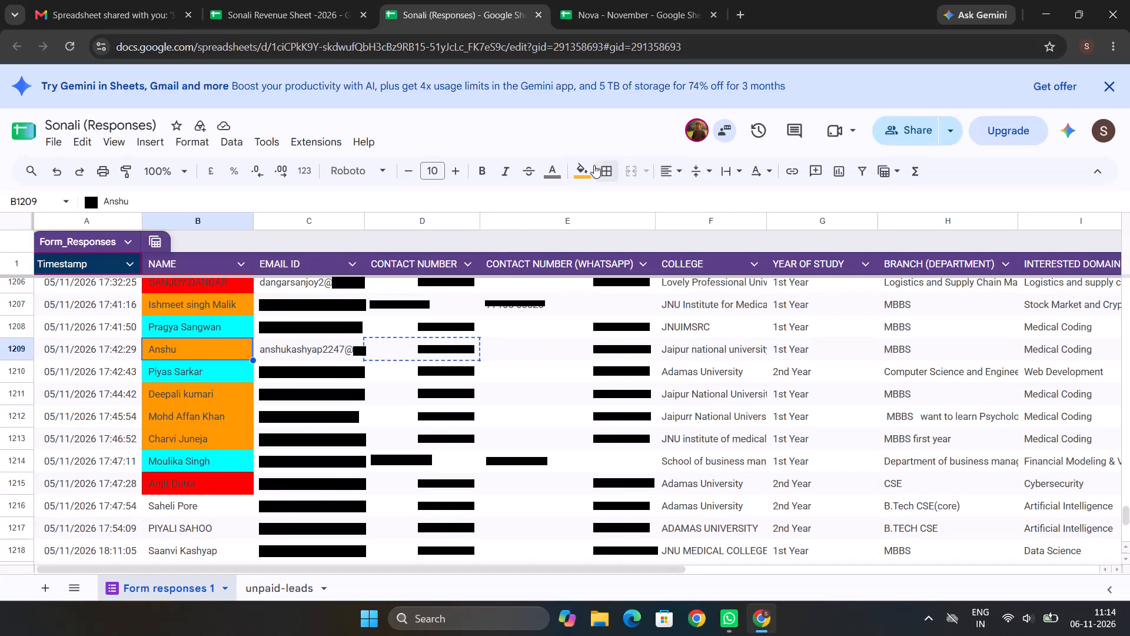
# Change the fill colour of the name cell B1209 to red.
pyautogui.click(584, 169)
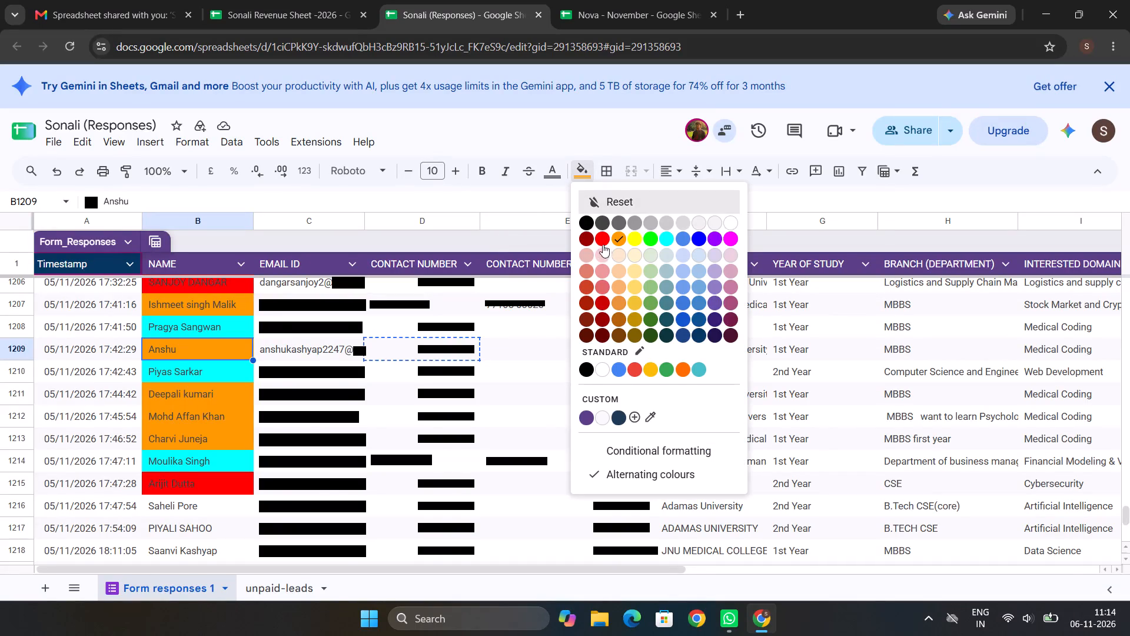
pyautogui.click(601, 237)
# Copy the WhatsApp contact number of the row 1207 registrant from cell E1207.
pyautogui.scroll(1, 403, 336)
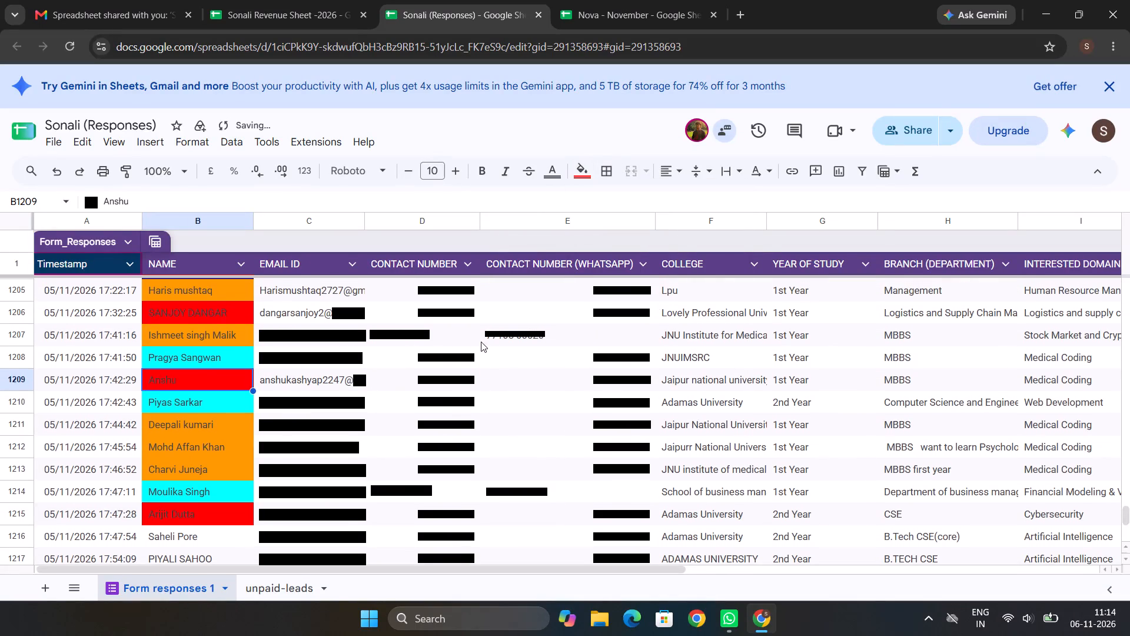
pyautogui.click(497, 334)
pyautogui.hotkey('ctrl', 'c')
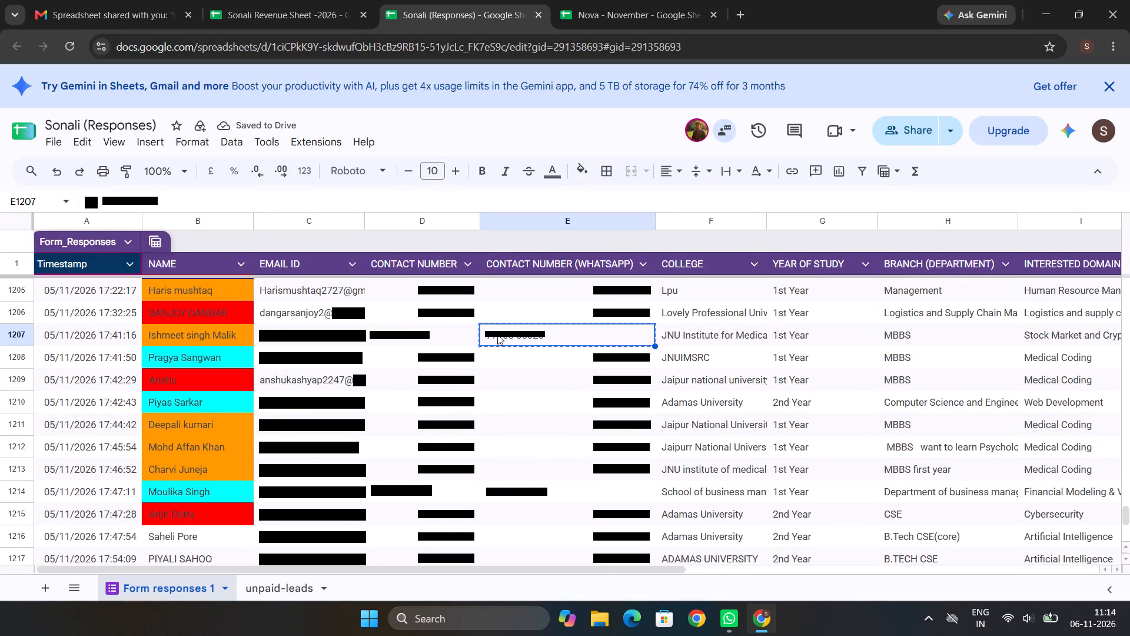
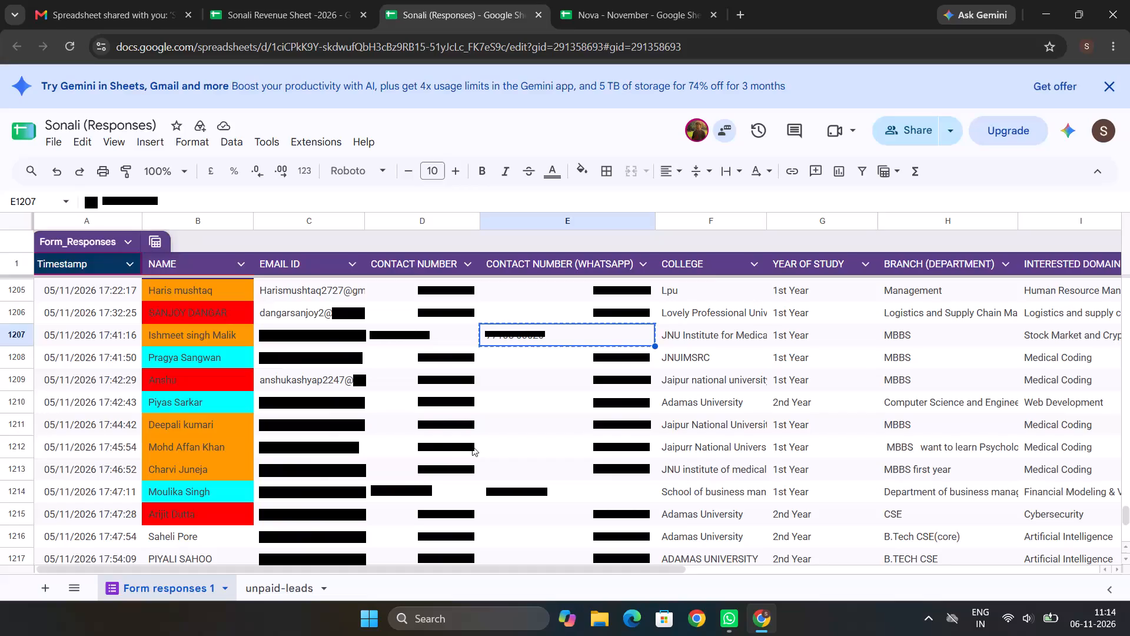
# Copy the contact number in cell D1205, the Lpu Management registrant's row, from the Sonali (Responses) sheet.
pyautogui.scroll(1, 510, 375)
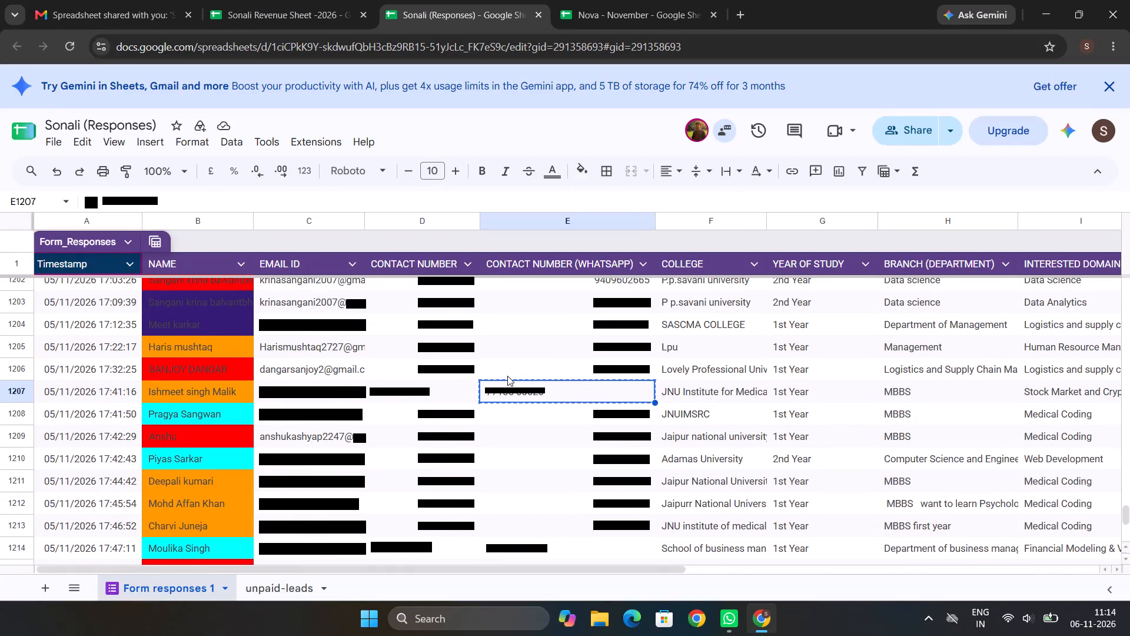
pyautogui.click(450, 349)
pyautogui.hotkey('ctrl', 'c')
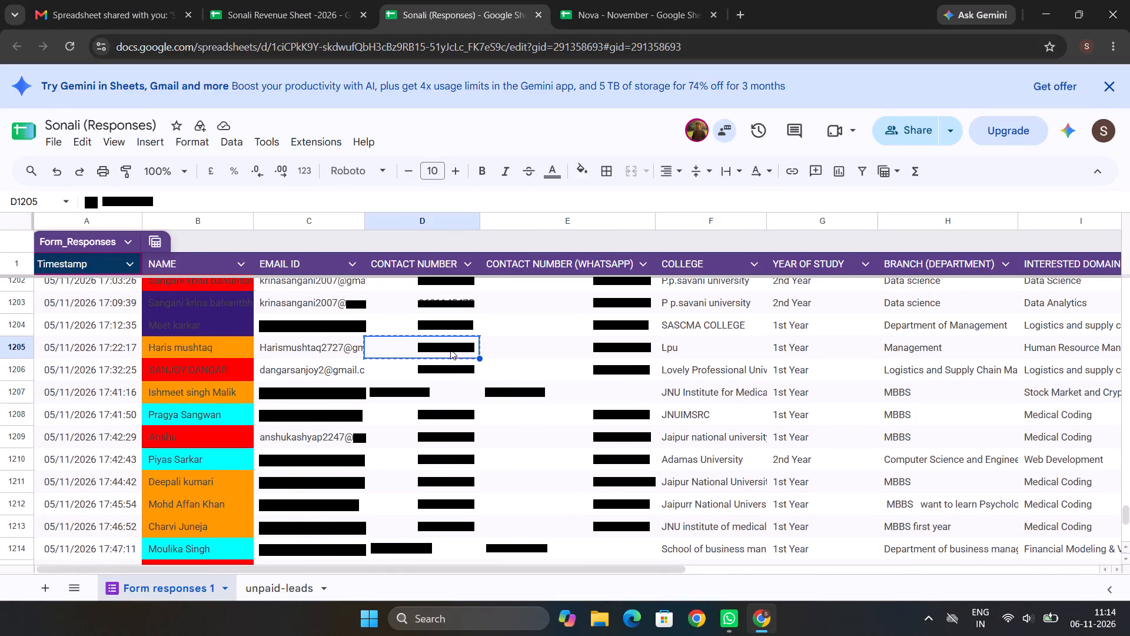
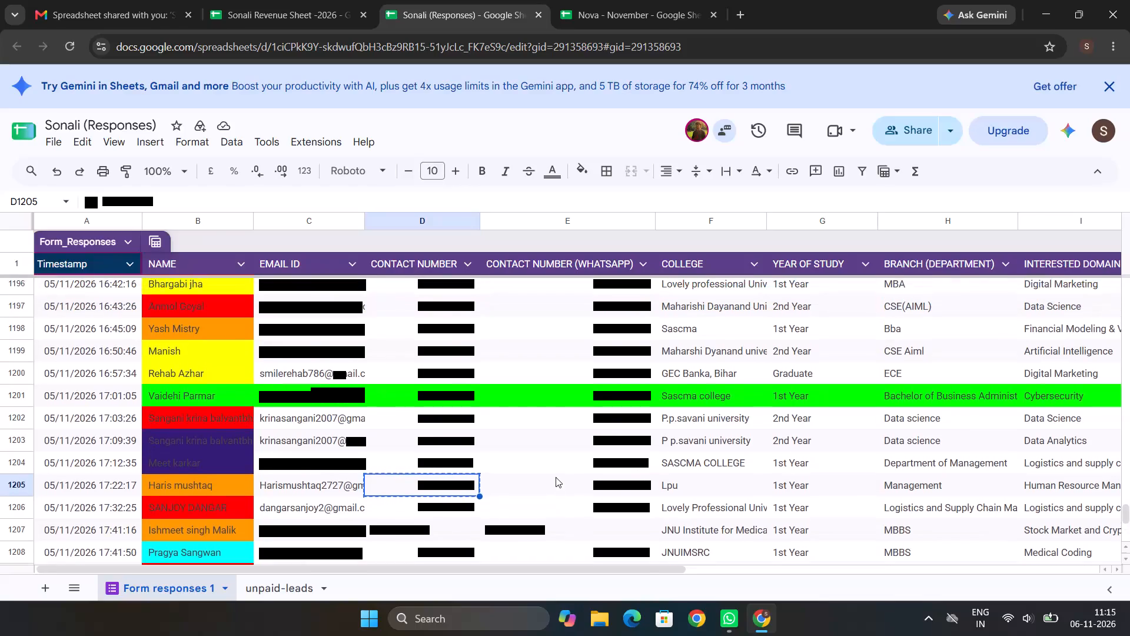
# Copy the contact number in cell D1198, the Sascma Bba registrant's row, from the form responses.
pyautogui.scroll(1, 556, 477)
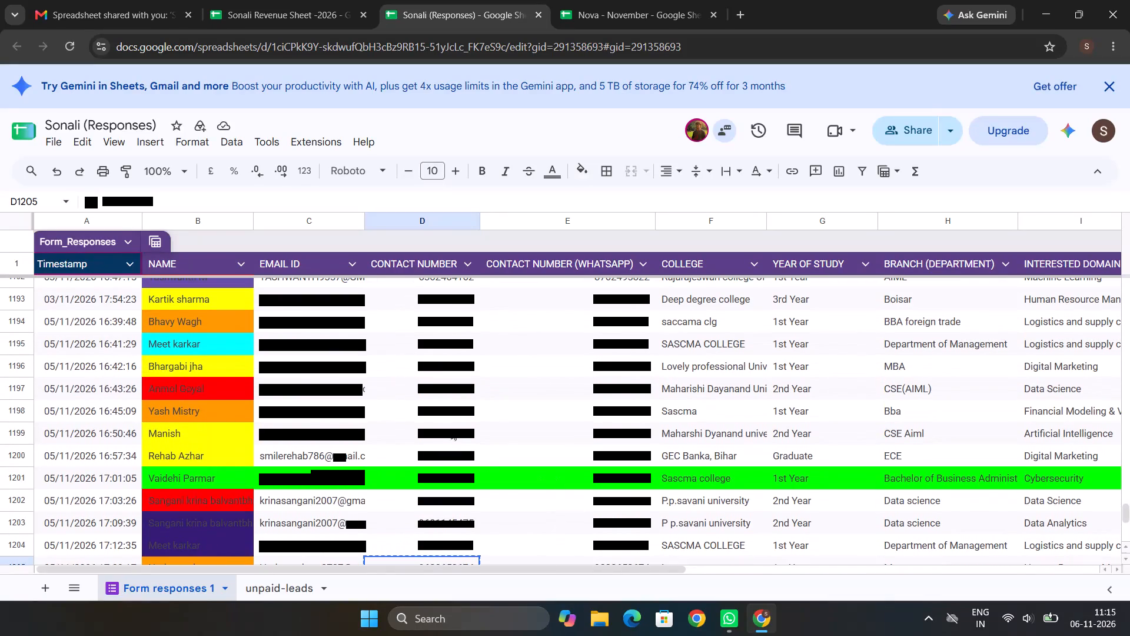
pyautogui.click(446, 410)
pyautogui.hotkey('ctrl', 'c')
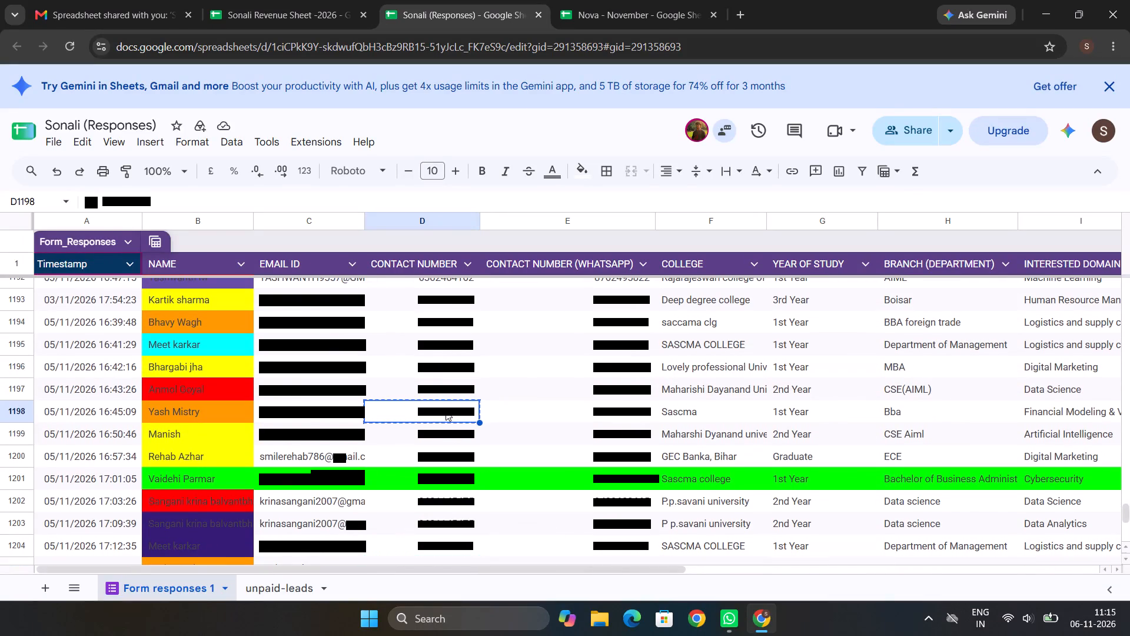
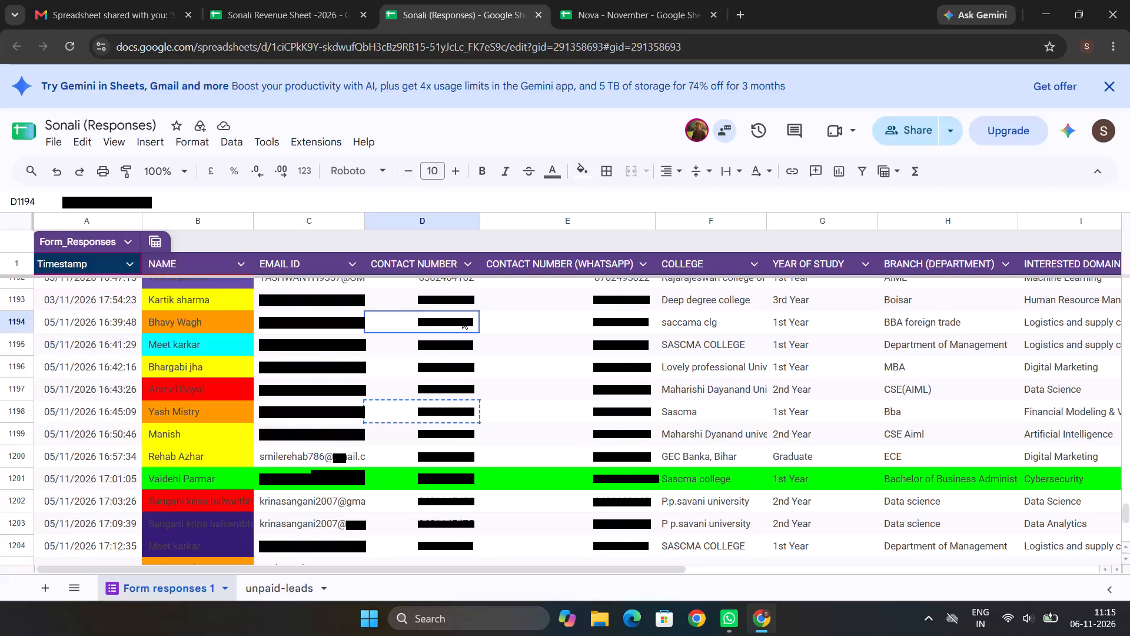
# Copy the contact number in cell D1194, the BBA foreign trade registrant's row, from the form responses.
pyautogui.hotkey('ctrl', 'c')
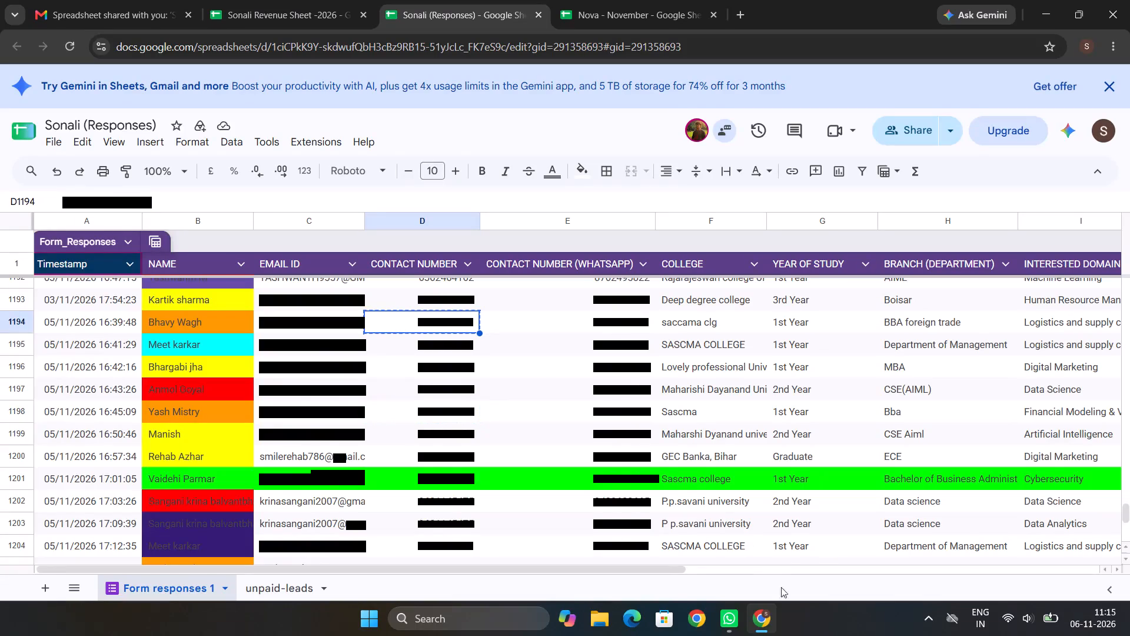
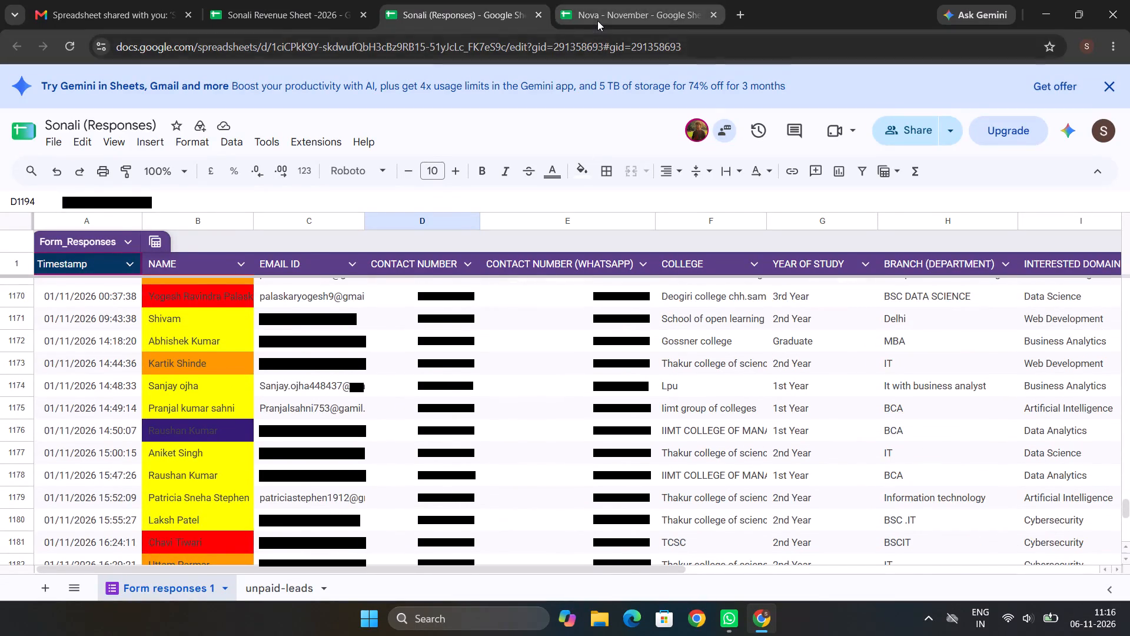
# Switch to the Nova - November spreadsheet and view the SONALI sheet's 06-11-2026 section.
pyautogui.click(597, 21)
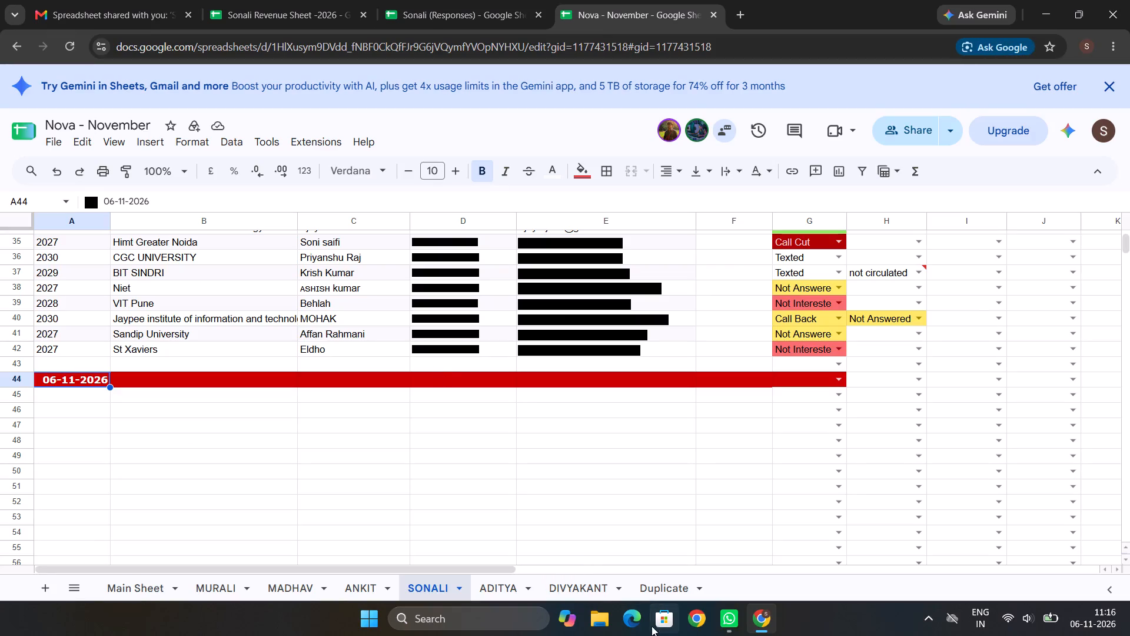
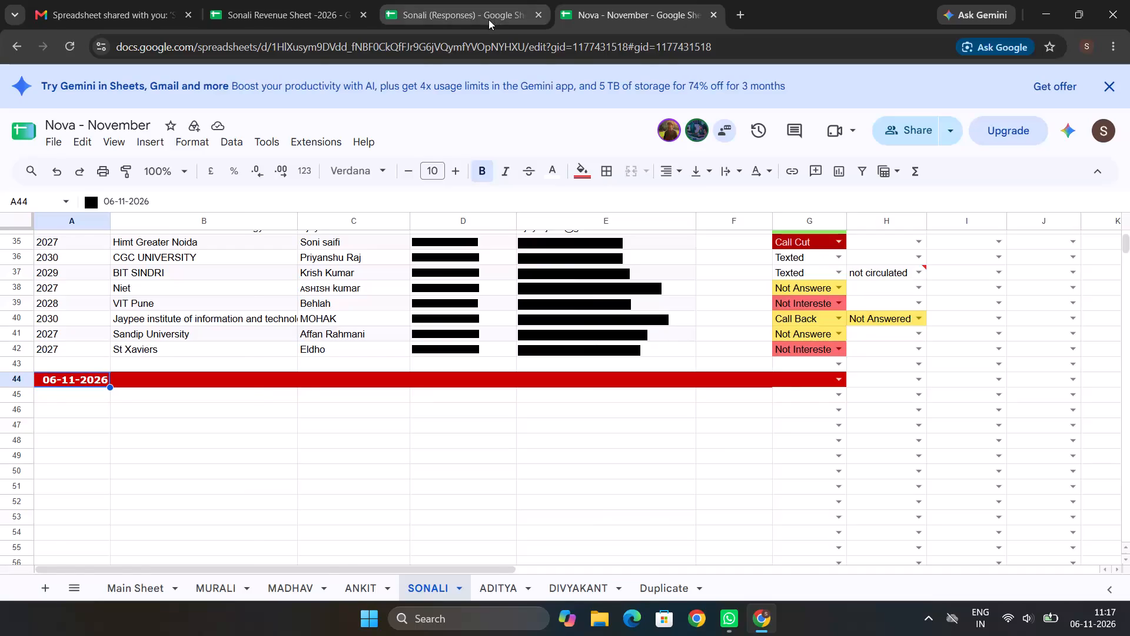
# Close the Sonali Revenue Sheet -2026 spreadsheet.
pyautogui.click(488, 19)
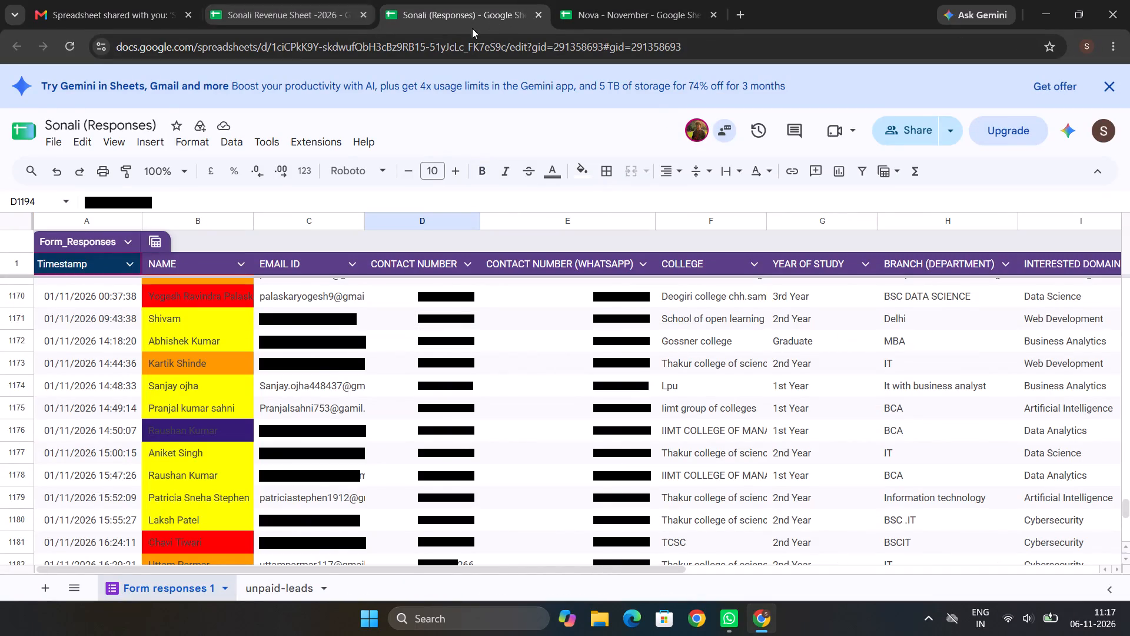
pyautogui.click(334, 11)
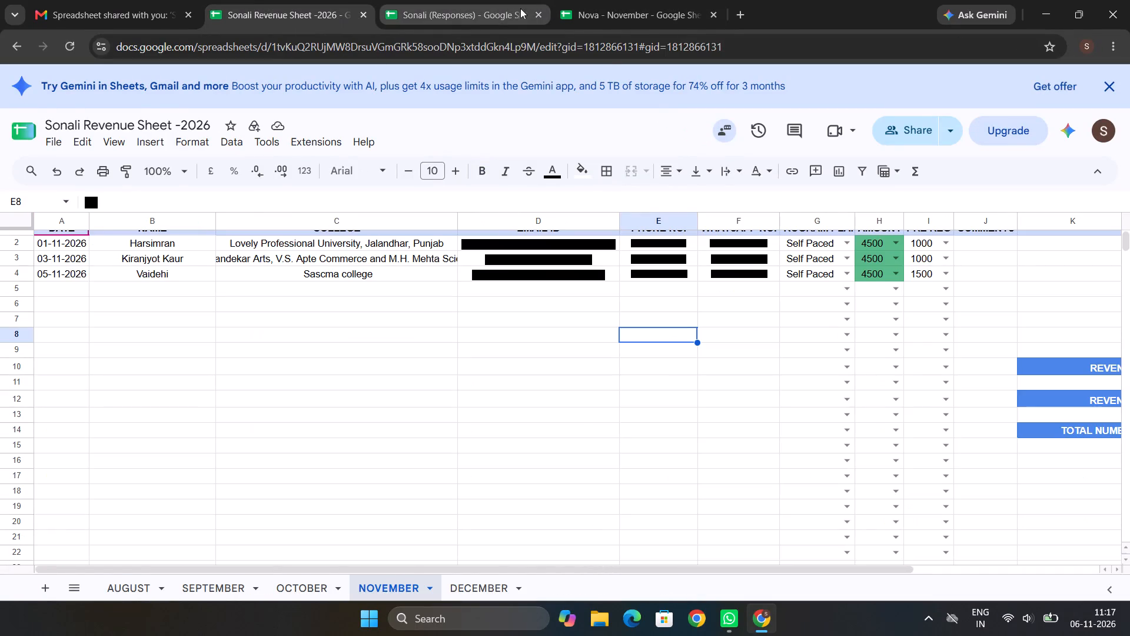
pyautogui.click(365, 12)
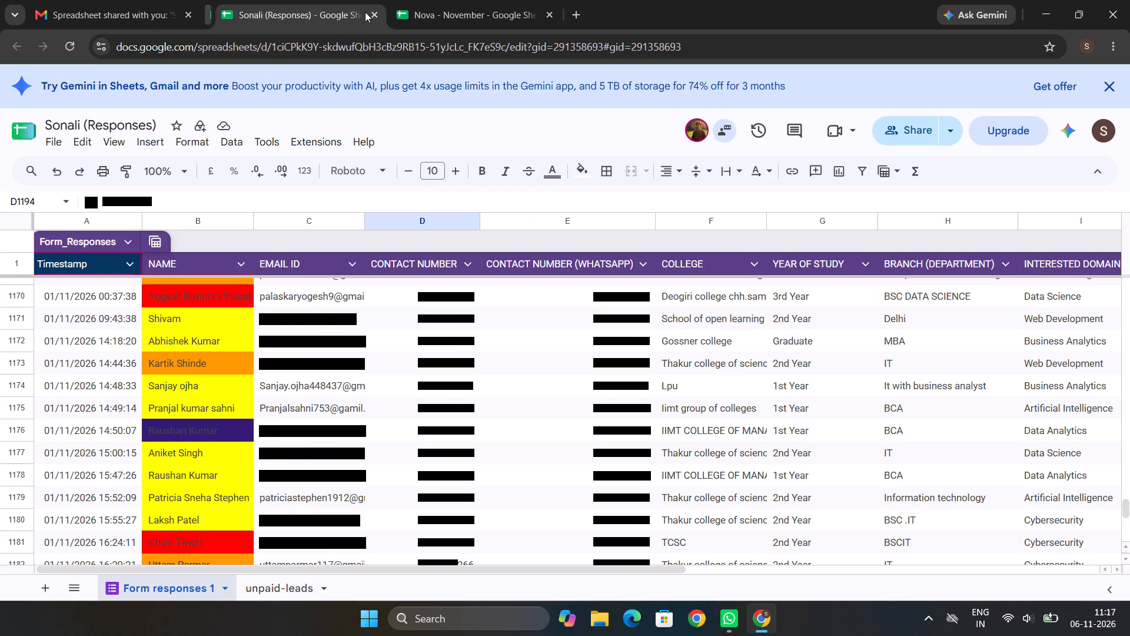
# Return to the Nova - November spreadsheet and examine the last block of leads in the Main Sheet, from row 119 down.
pyautogui.click(413, 14)
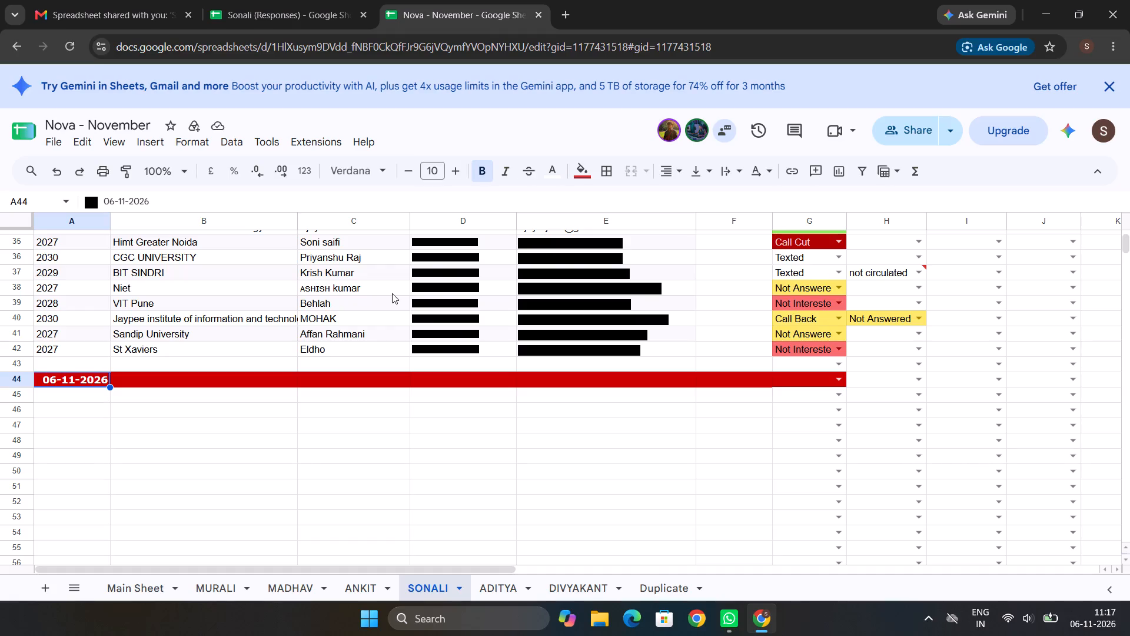
pyautogui.click(392, 293)
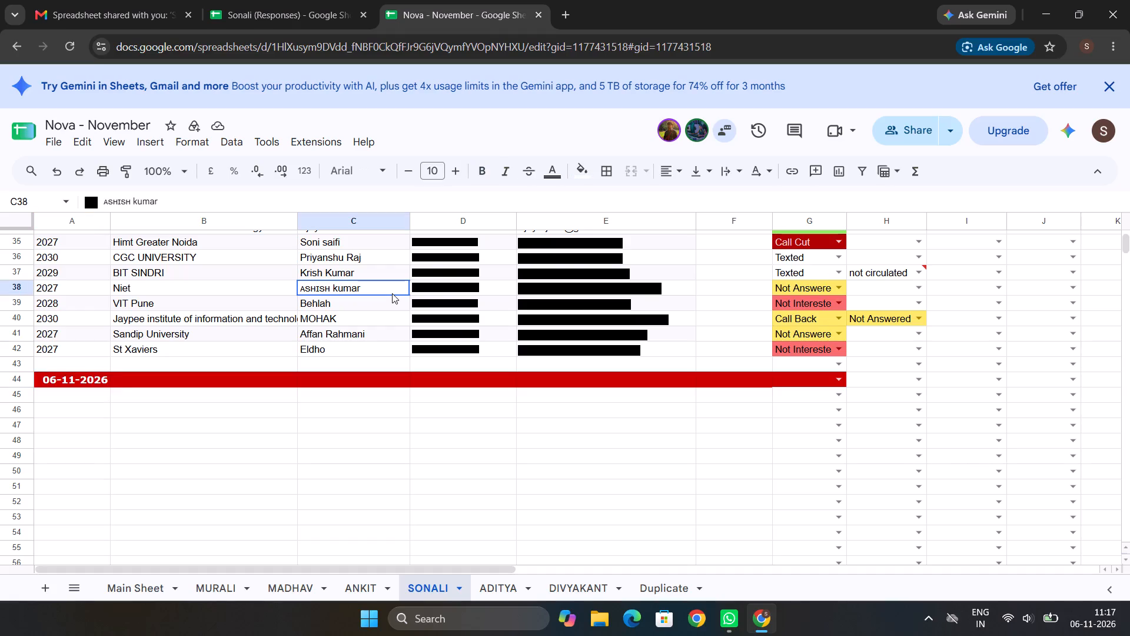
pyautogui.click(139, 594)
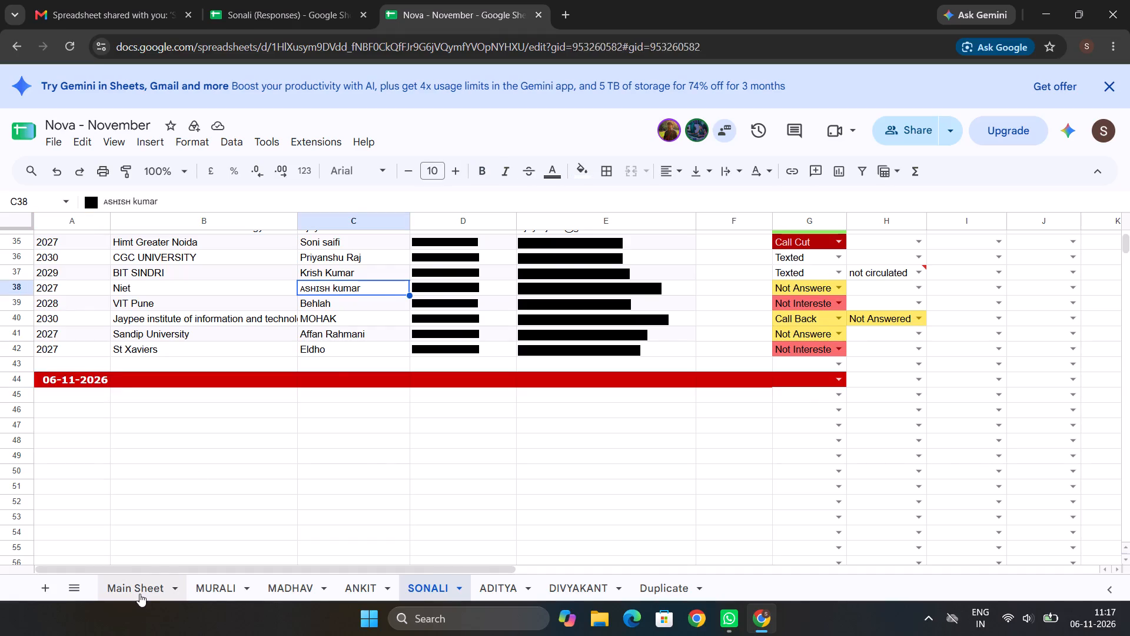
pyautogui.scroll(-9, 268, 490)
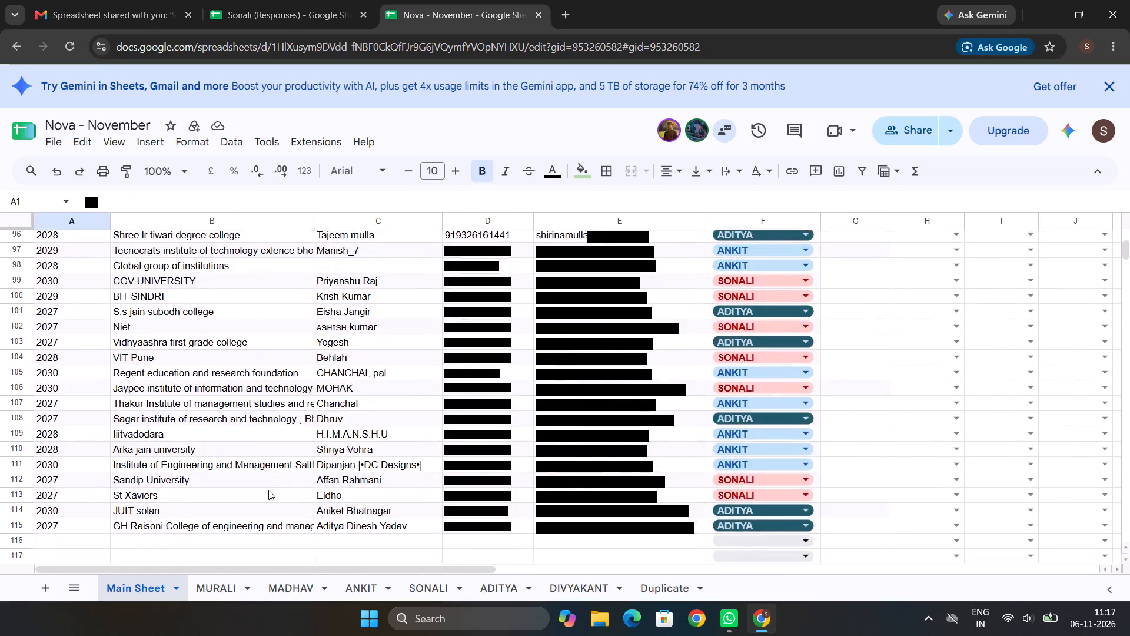
pyautogui.scroll(-3, 268, 490)
pyautogui.scroll(5, 268, 490)
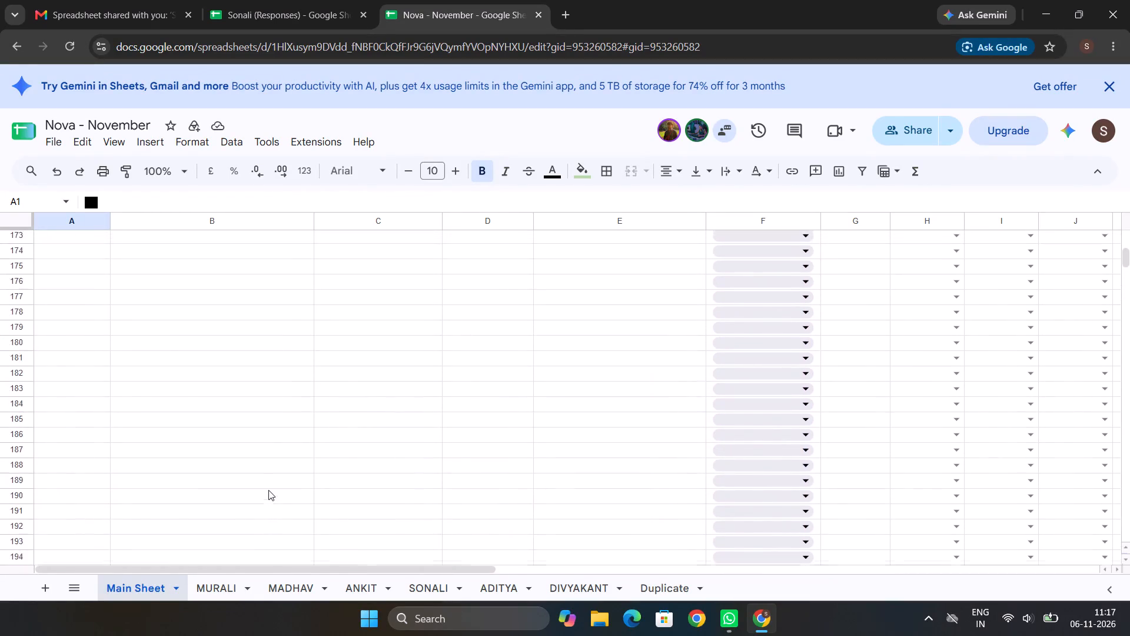
pyautogui.scroll(1, 268, 490)
pyautogui.scroll(-3, 268, 490)
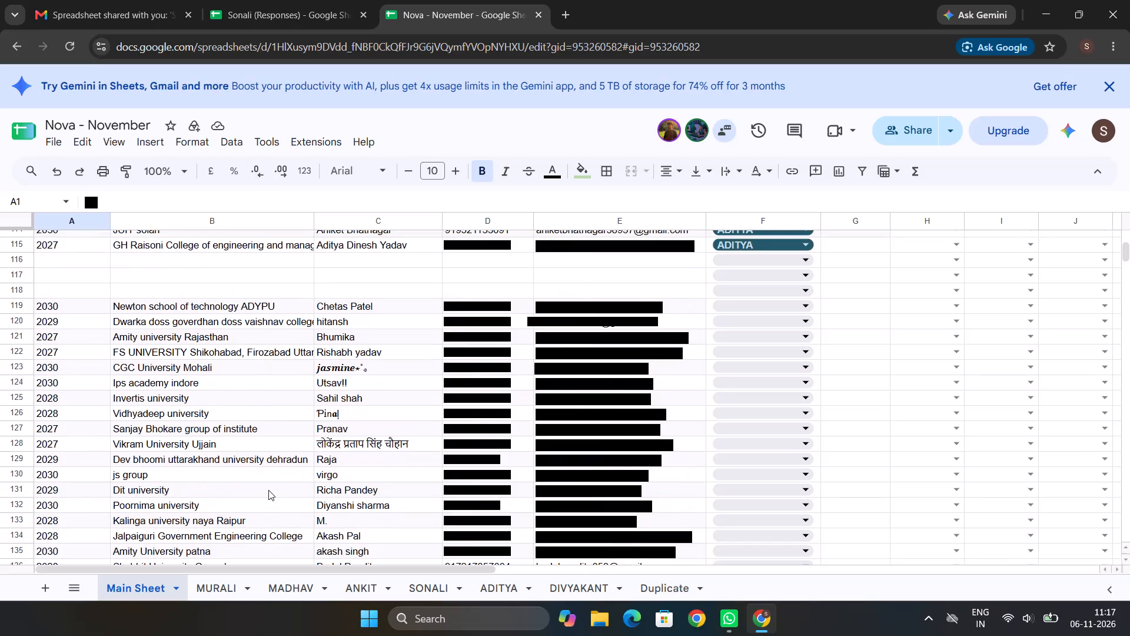
pyautogui.scroll(-1, 268, 490)
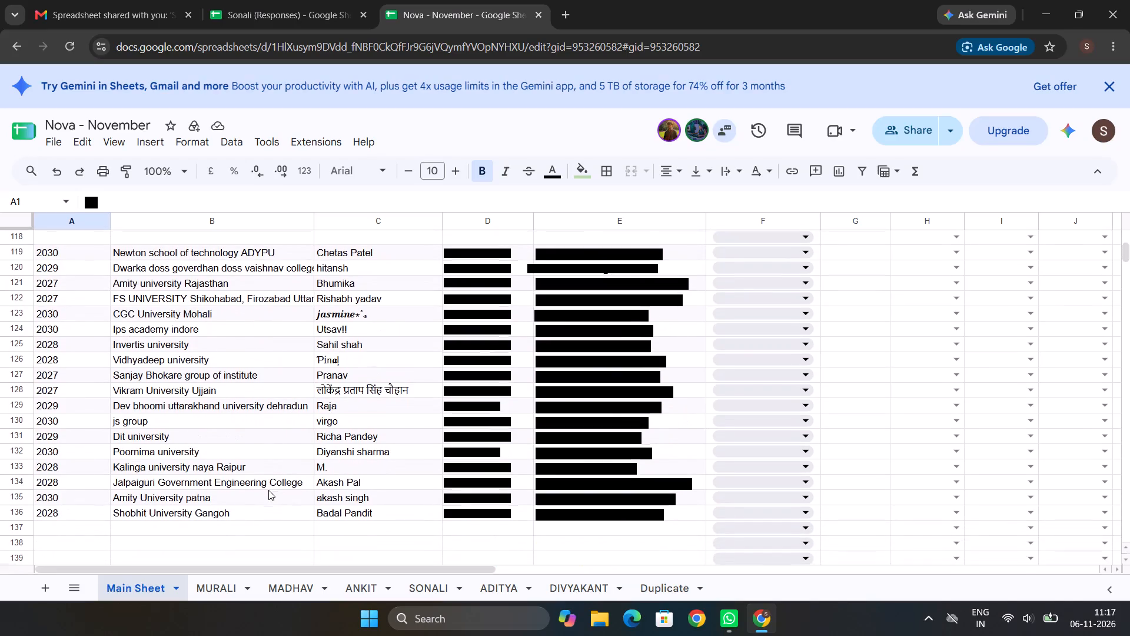
pyautogui.scroll(-1, 268, 490)
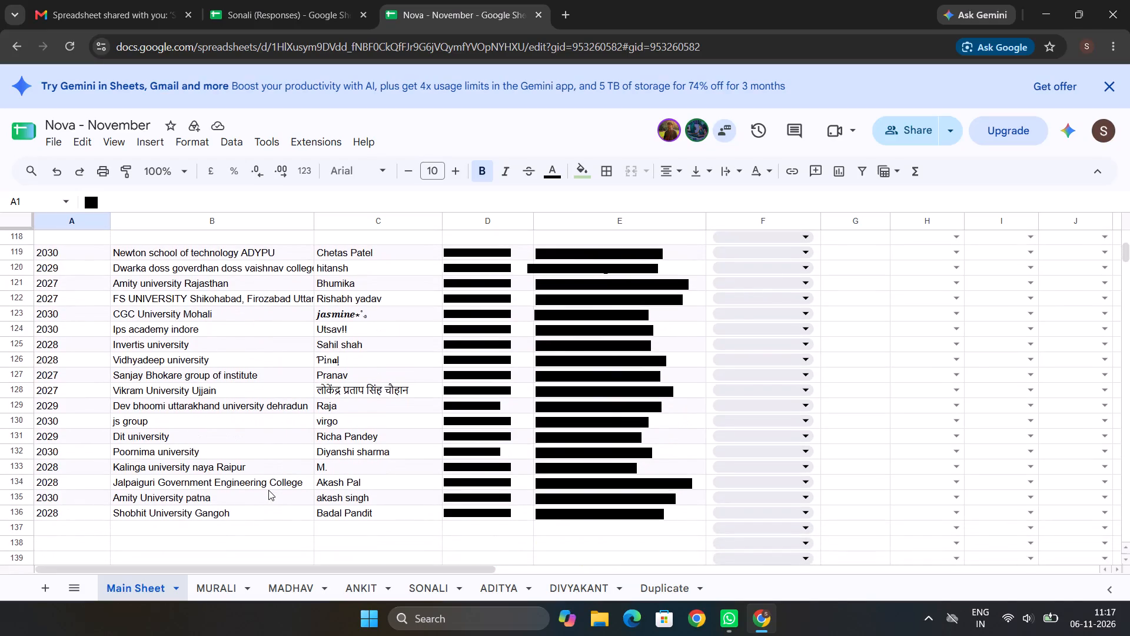
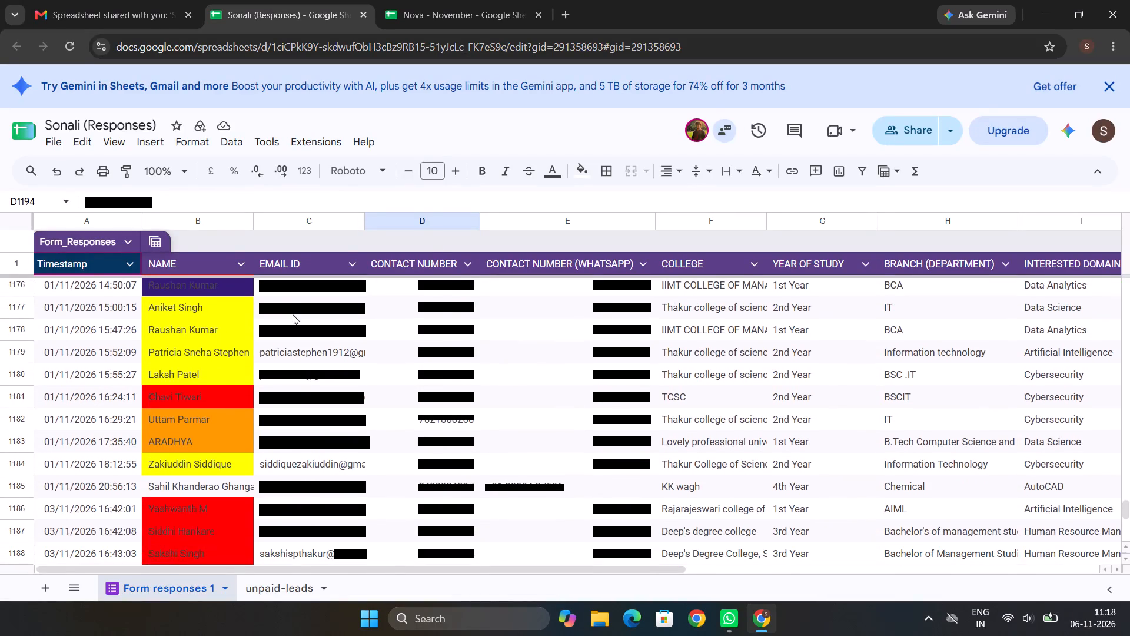
# Examine the colour-marked and unmarked registrants in the form responses, from row 1187 down to the last entry at row 1227.
pyautogui.scroll(-4, 293, 314)
pyautogui.scroll(1, 293, 314)
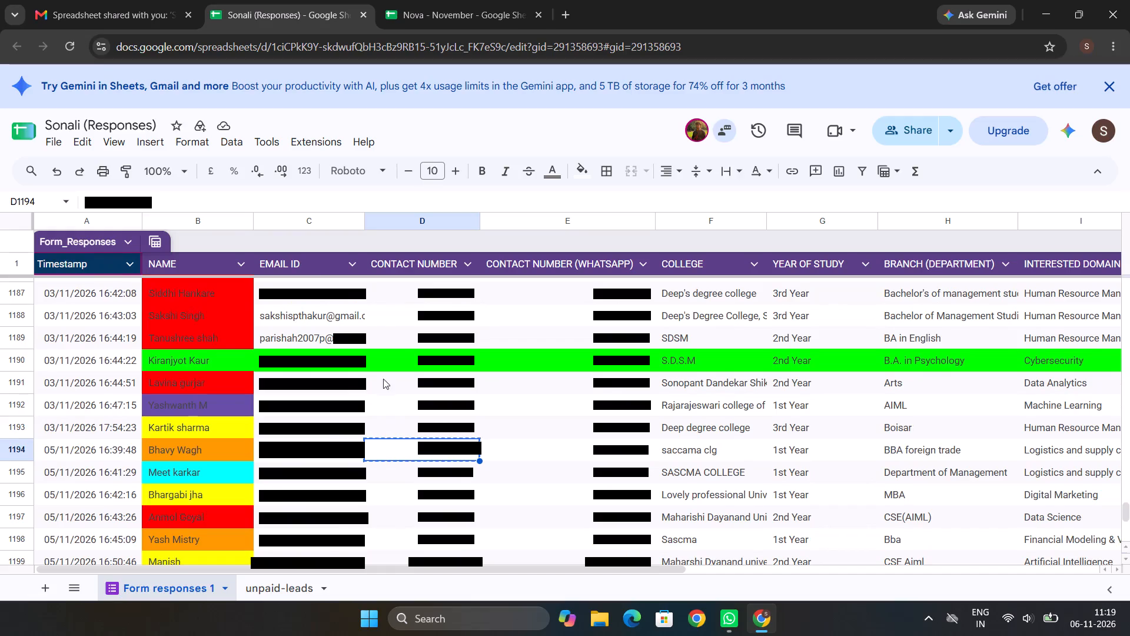
pyautogui.scroll(-5, 438, 440)
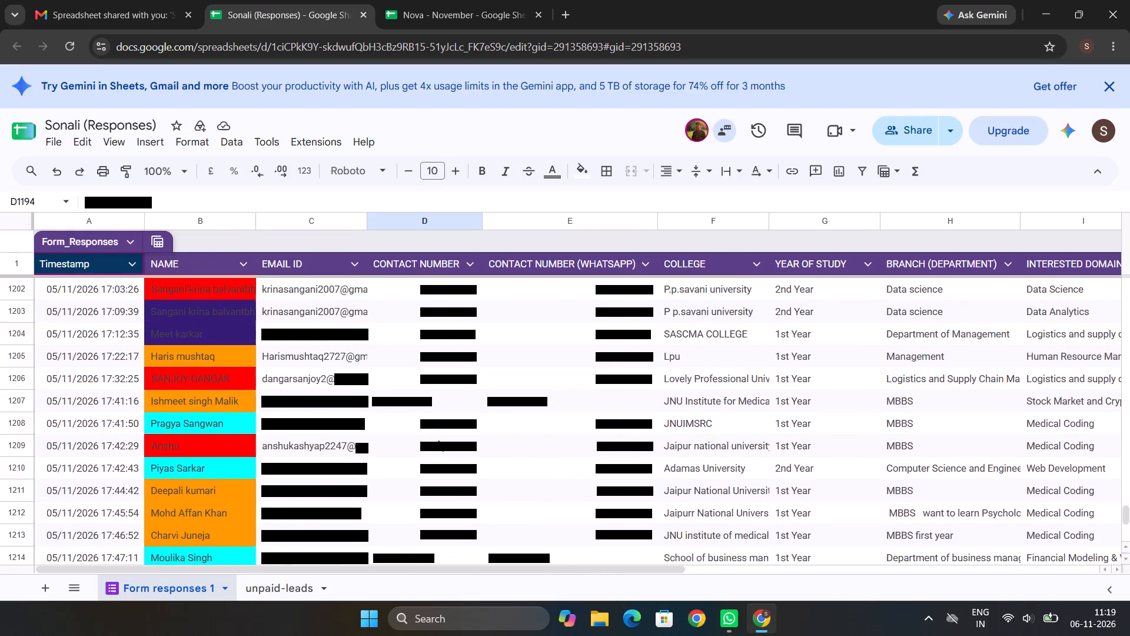
pyautogui.scroll(-8, 438, 440)
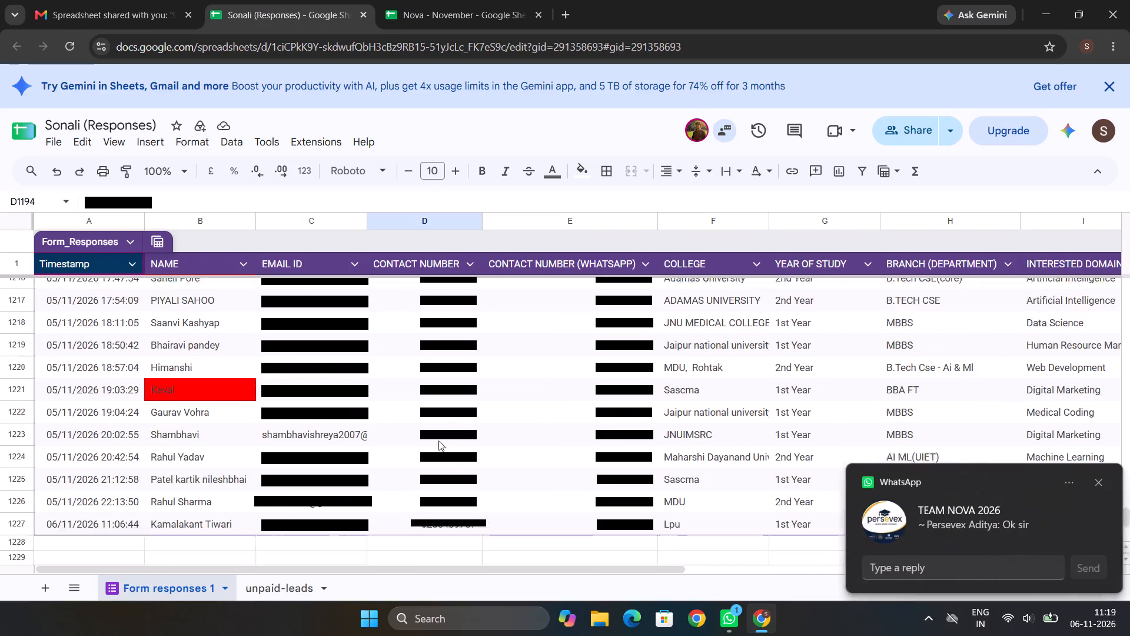
pyautogui.scroll(-1, 438, 440)
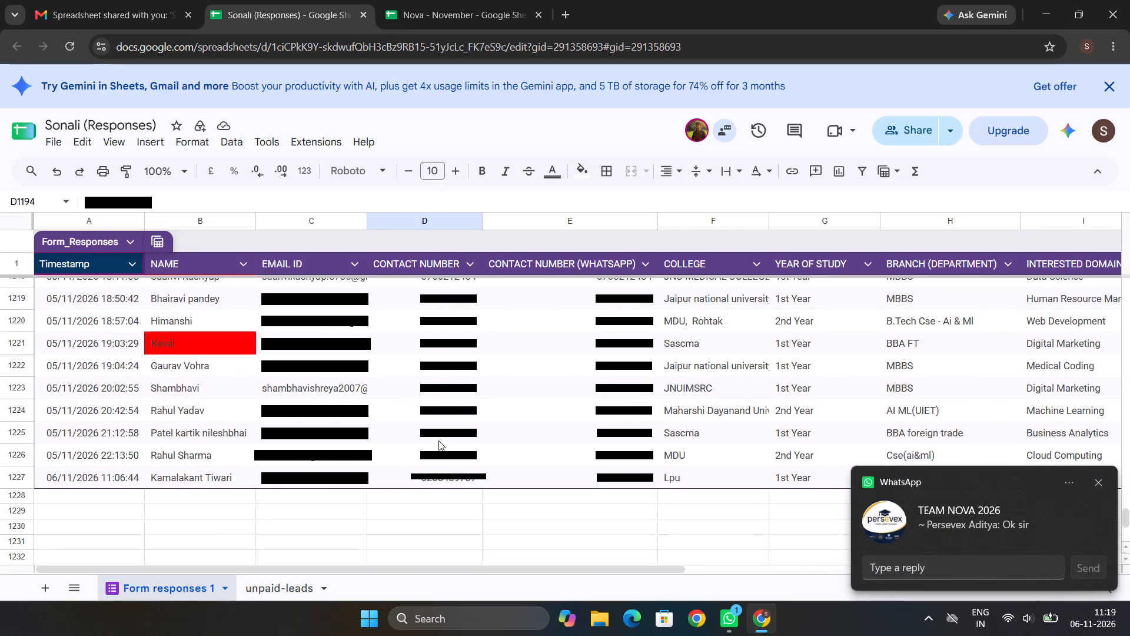
pyautogui.click(438, 440)
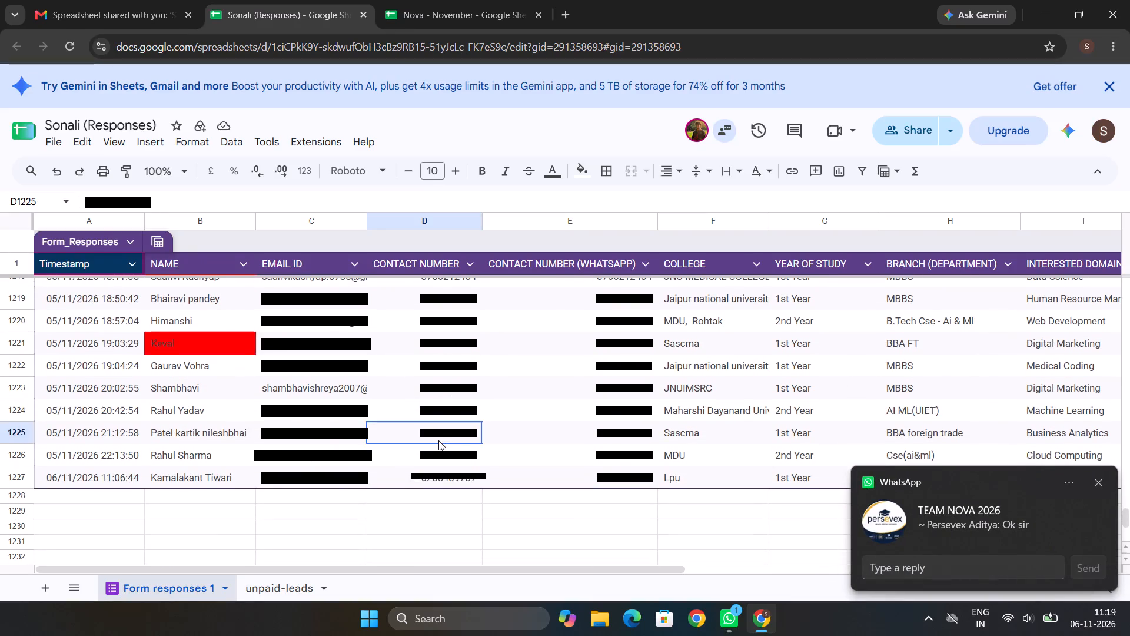
pyautogui.scroll(1, 438, 440)
pyautogui.hscroll(1, 438, 440)
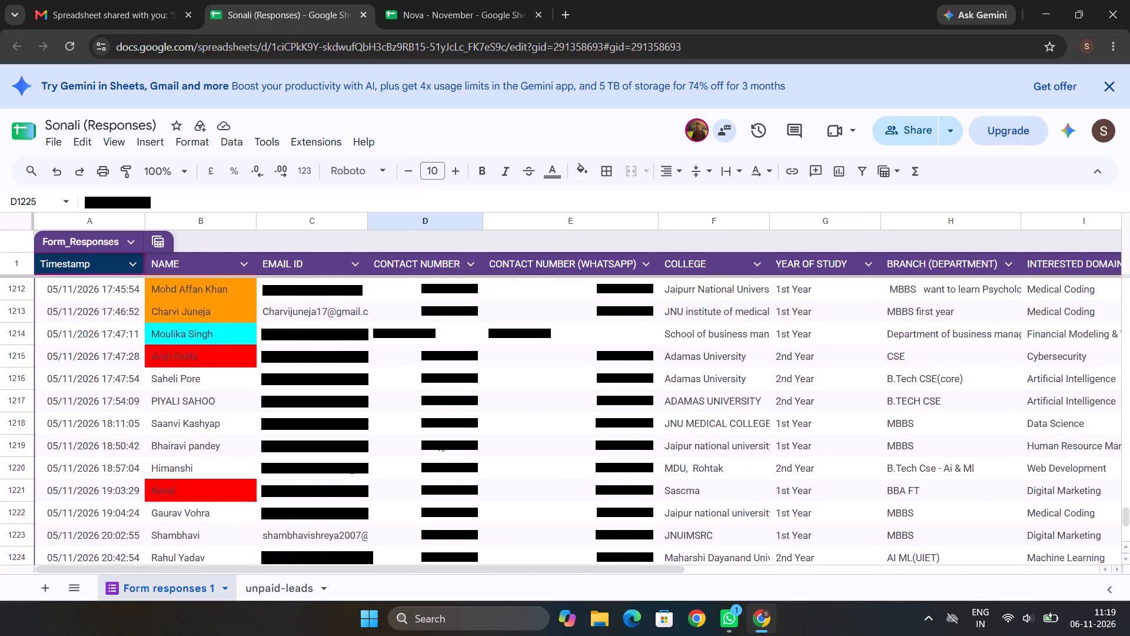
pyautogui.hscroll(1, 438, 440)
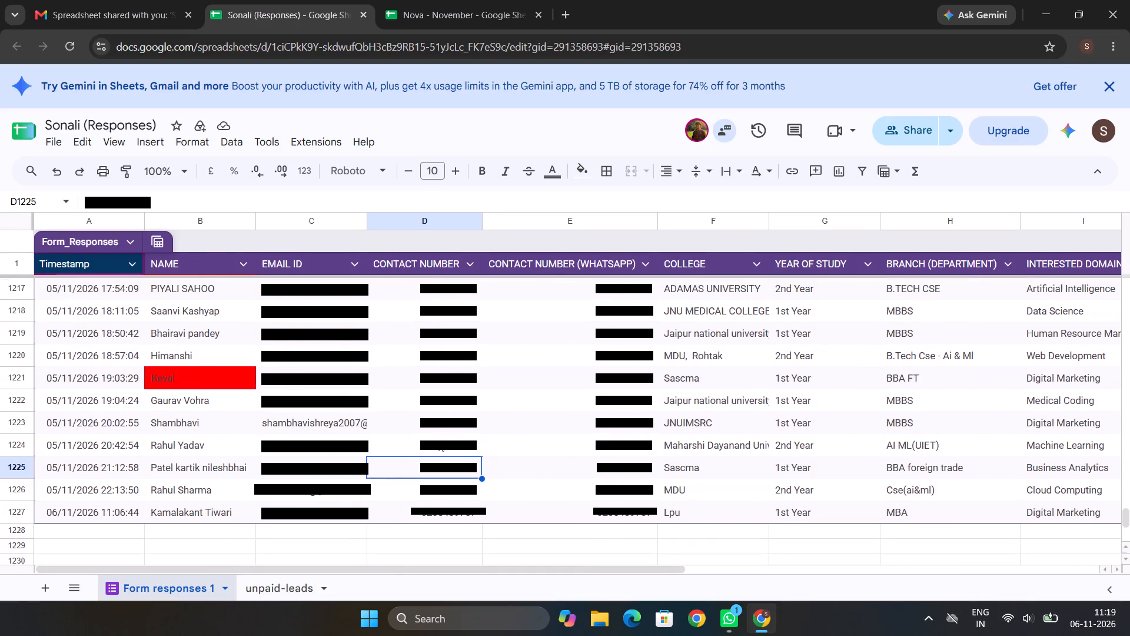
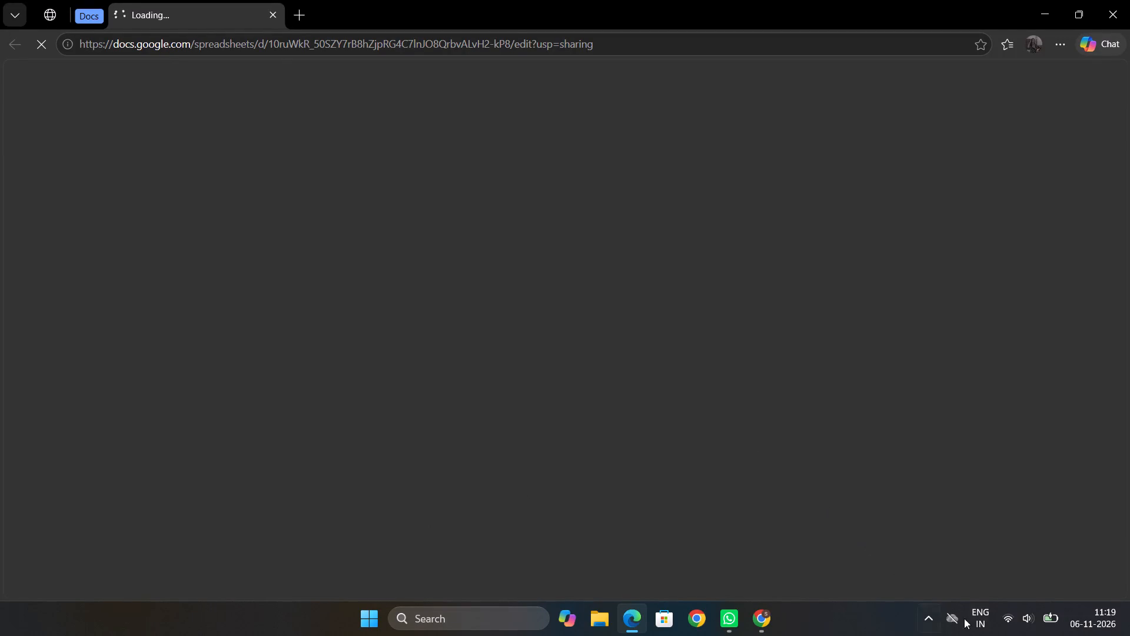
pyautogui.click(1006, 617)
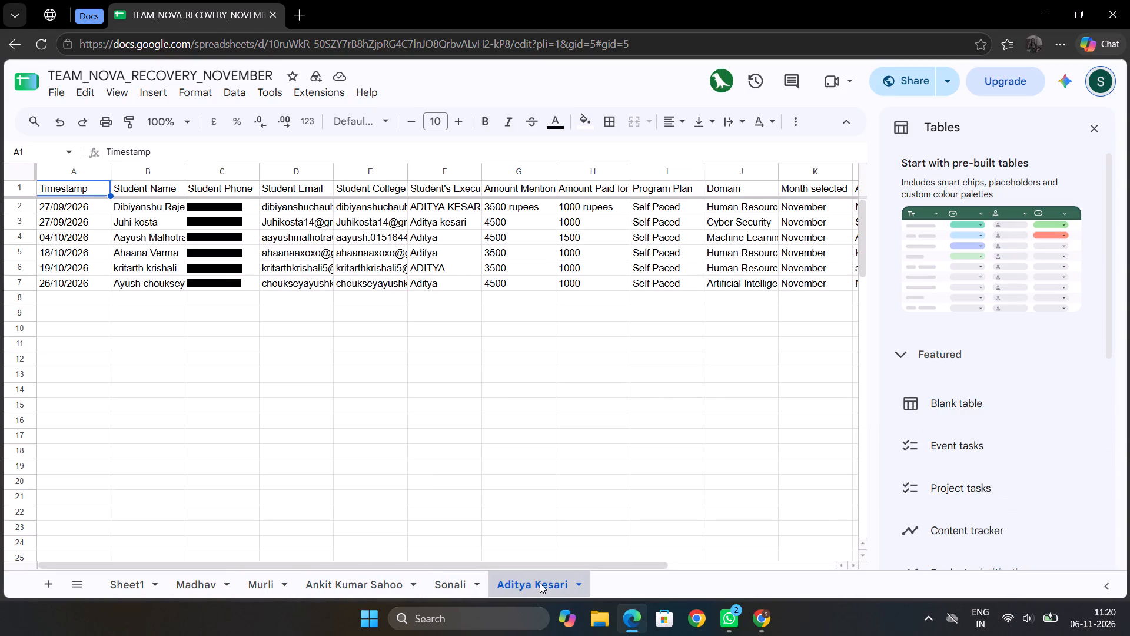
pyautogui.click(446, 586)
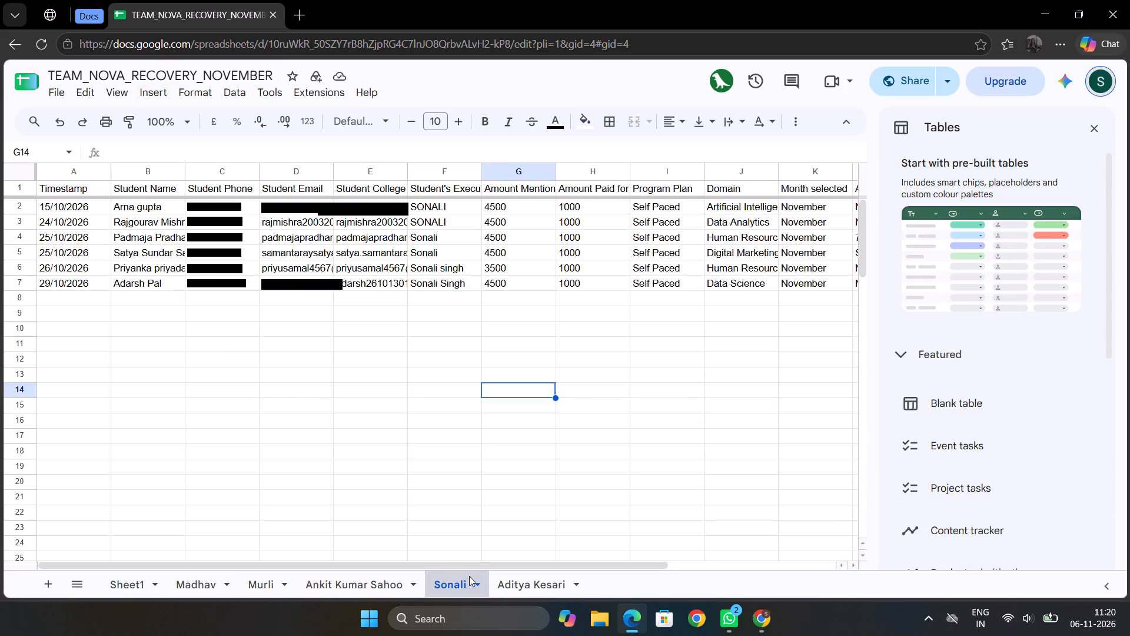
pyautogui.click(503, 583)
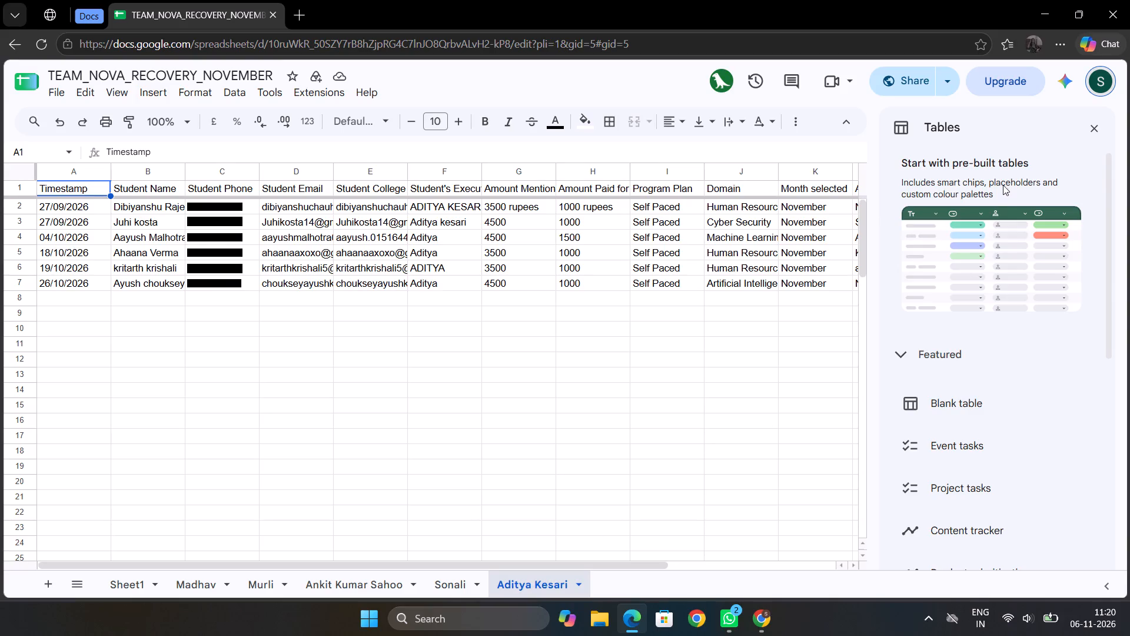
# Close the Tables sidebar and view the Aditya sheet's columns through Lead Status.
pyautogui.click(1096, 131)
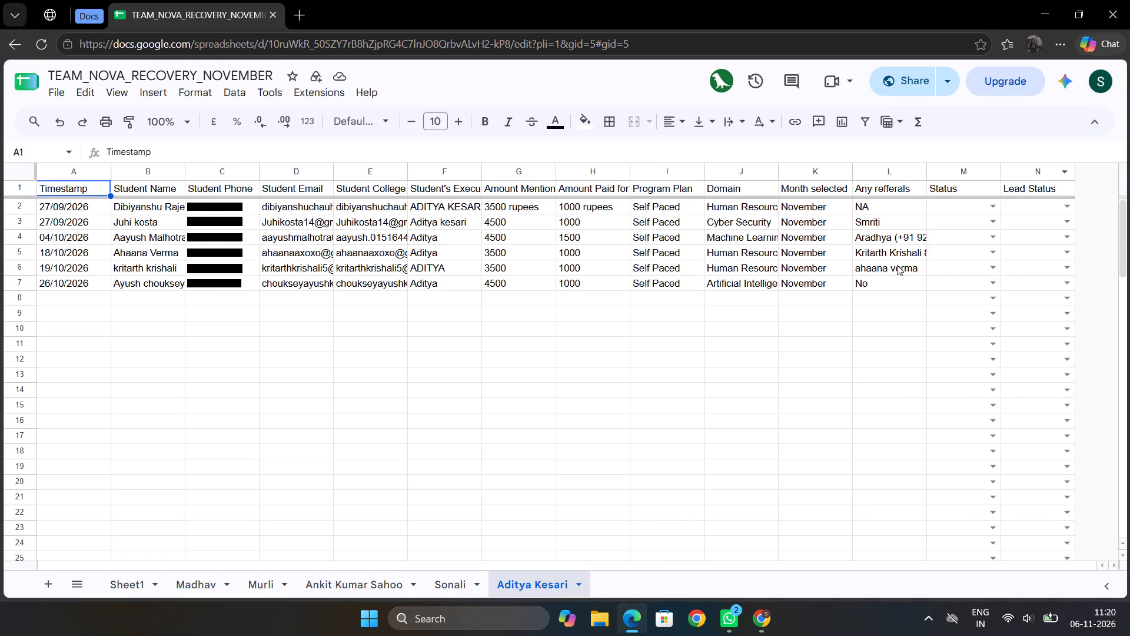
pyautogui.hscroll(-3, 892, 270)
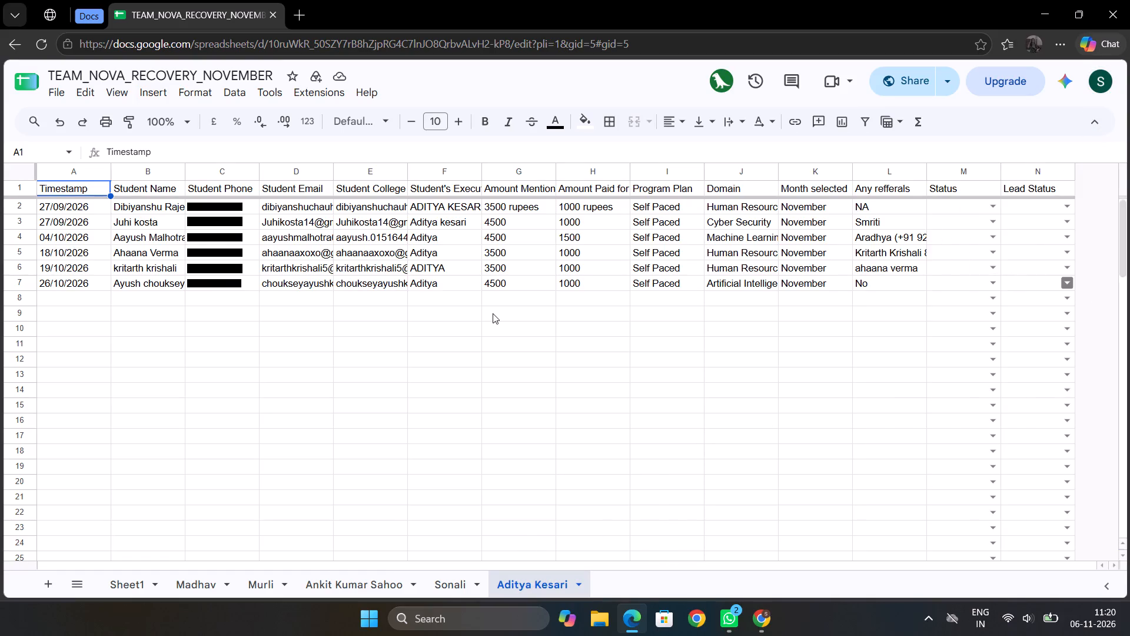
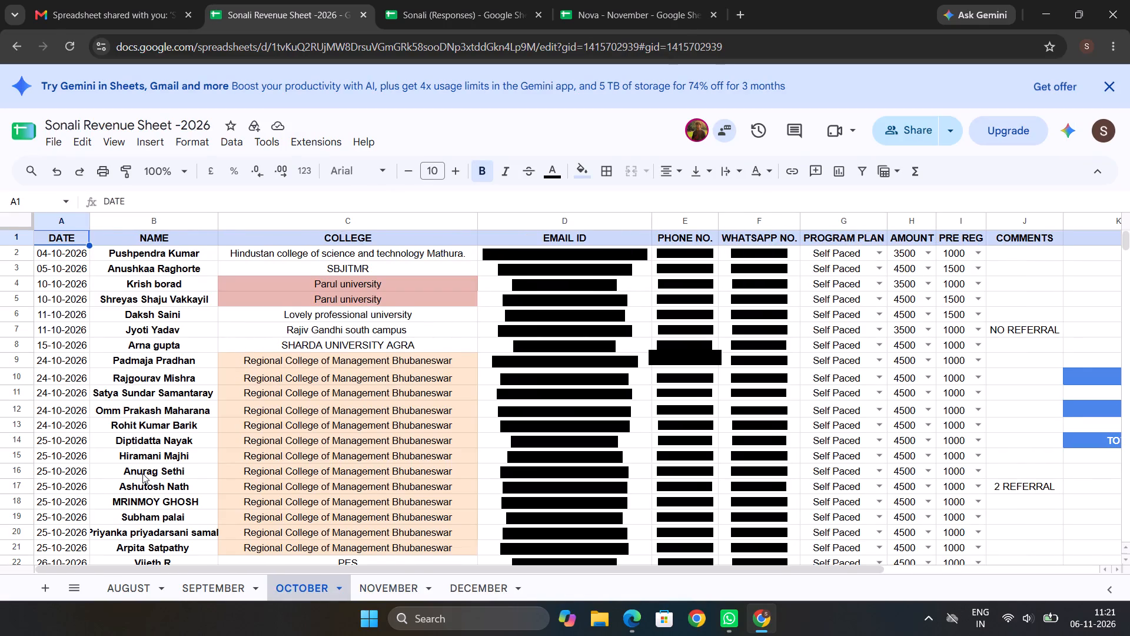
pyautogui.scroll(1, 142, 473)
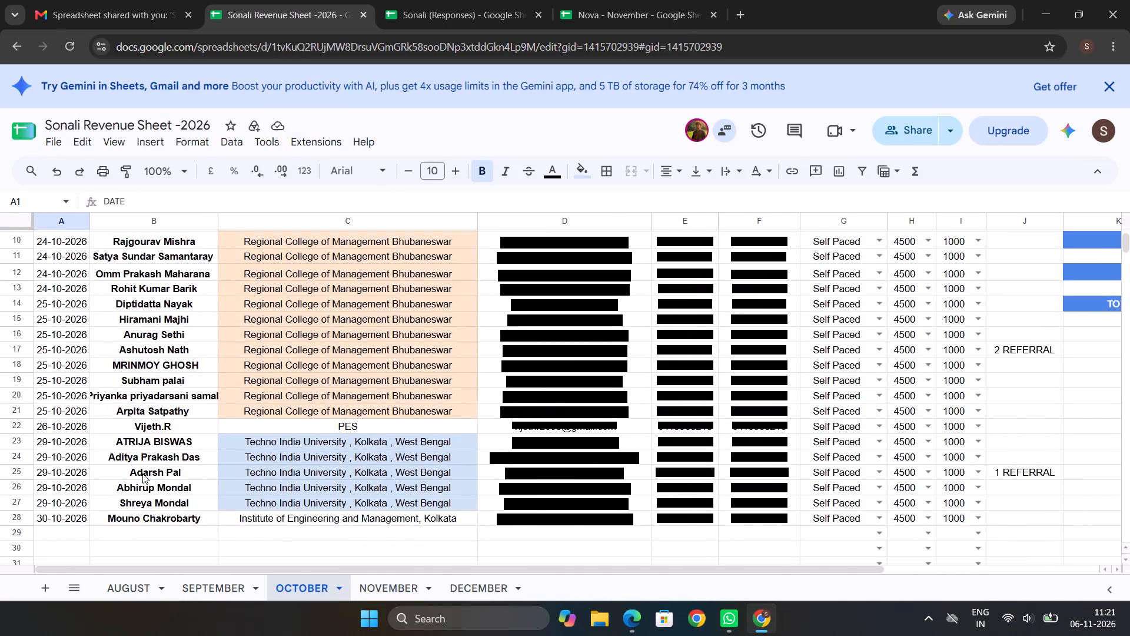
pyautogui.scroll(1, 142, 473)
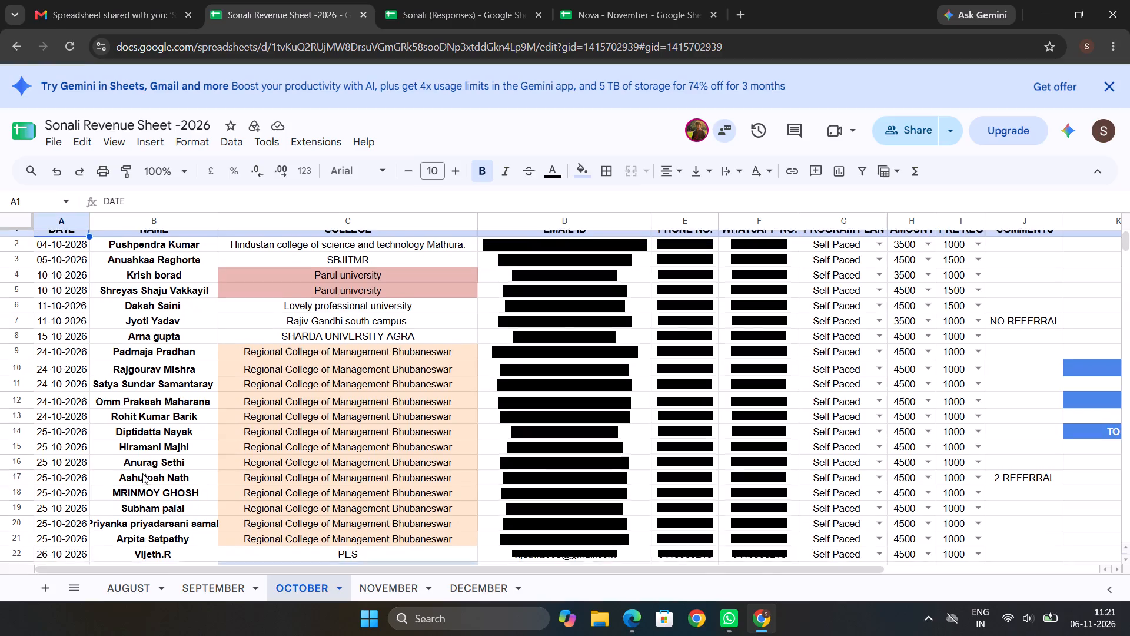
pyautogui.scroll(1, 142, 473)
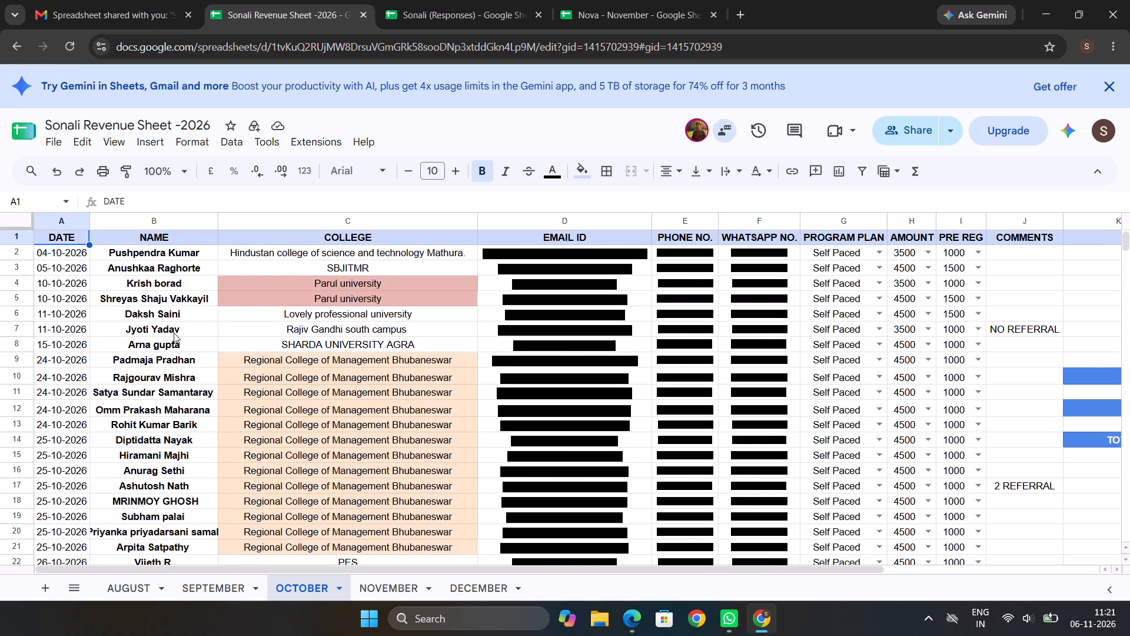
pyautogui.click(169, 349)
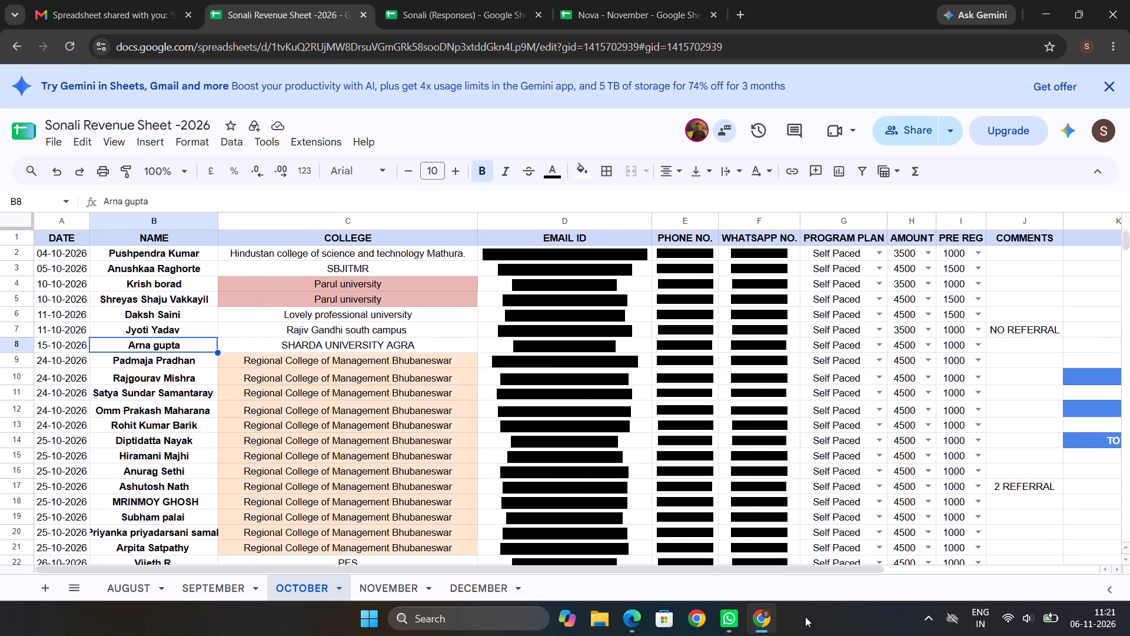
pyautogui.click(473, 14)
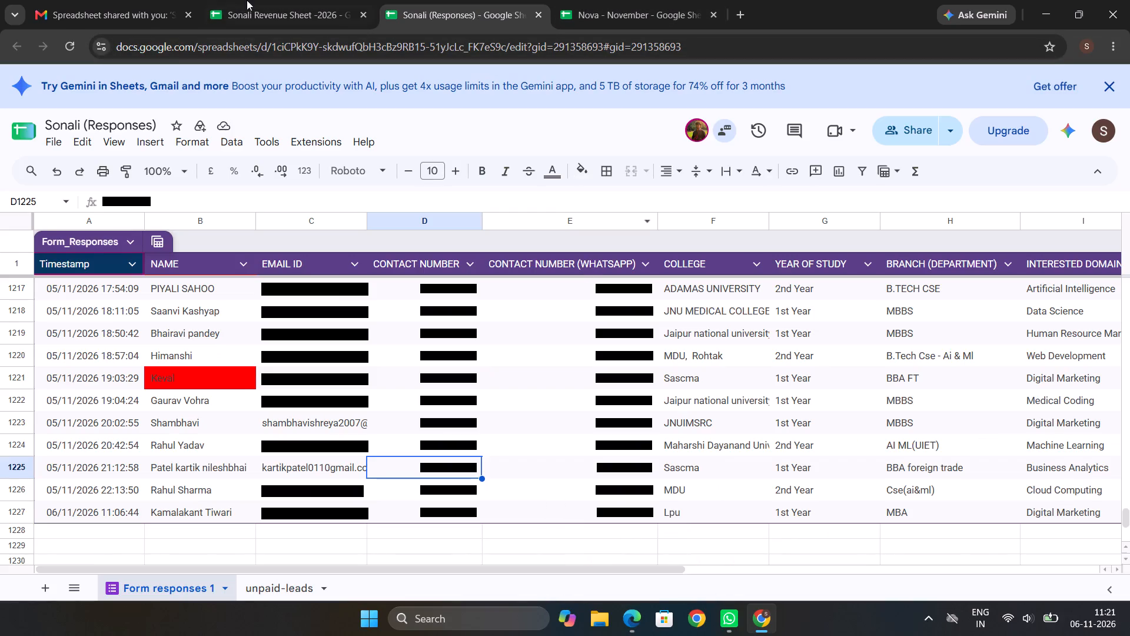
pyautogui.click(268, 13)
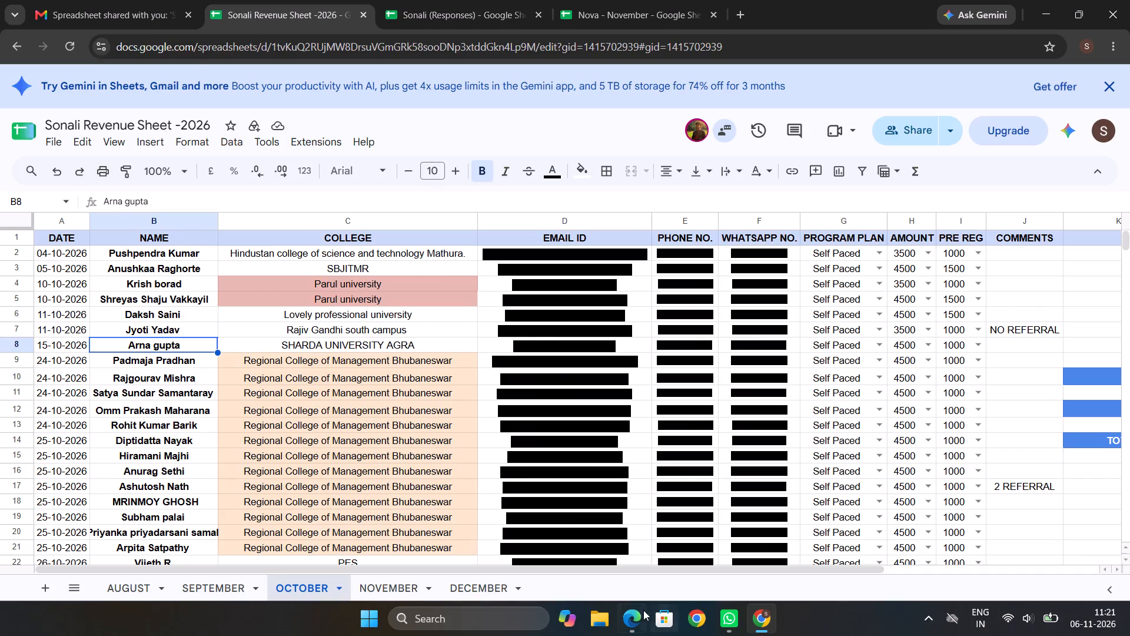
# Switch to TEAM_NOVA_RECOVERY_NOVEMBER in Microsoft Edge and examine the student entries in the Madhav, Murli and Sonali sheets.
pyautogui.click(639, 612)
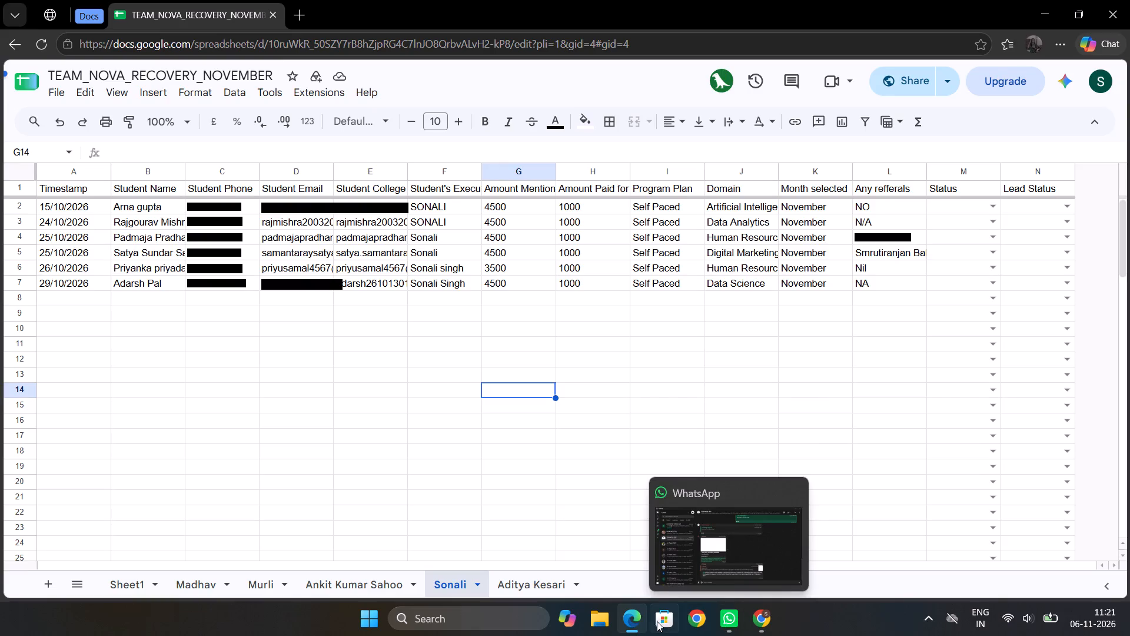
pyautogui.click(194, 584)
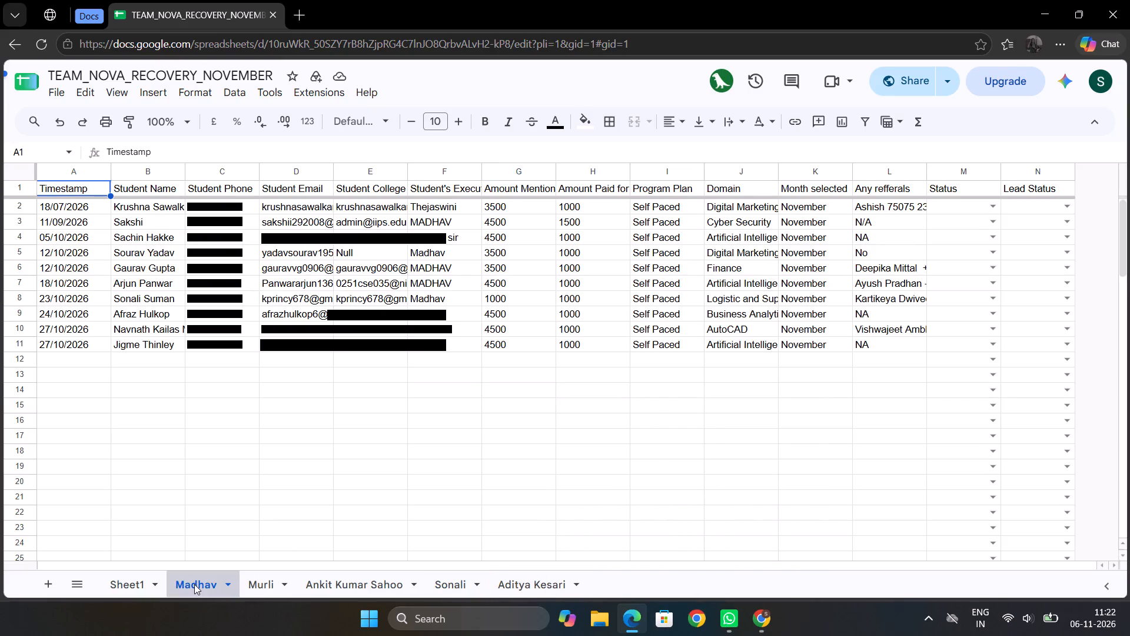
pyautogui.click(248, 583)
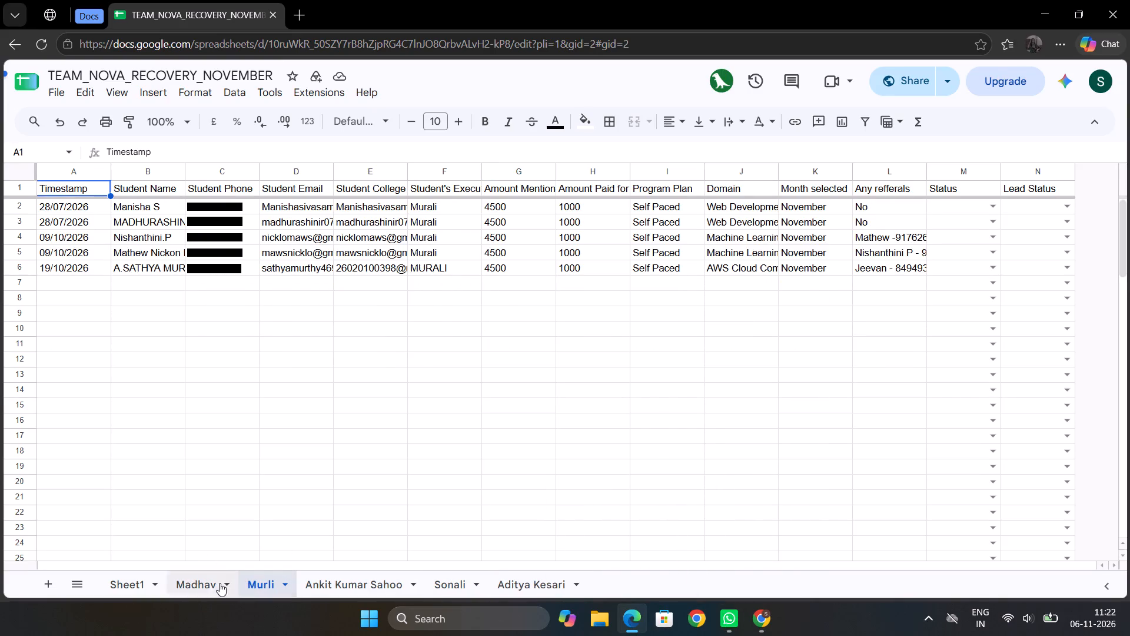
pyautogui.click(443, 589)
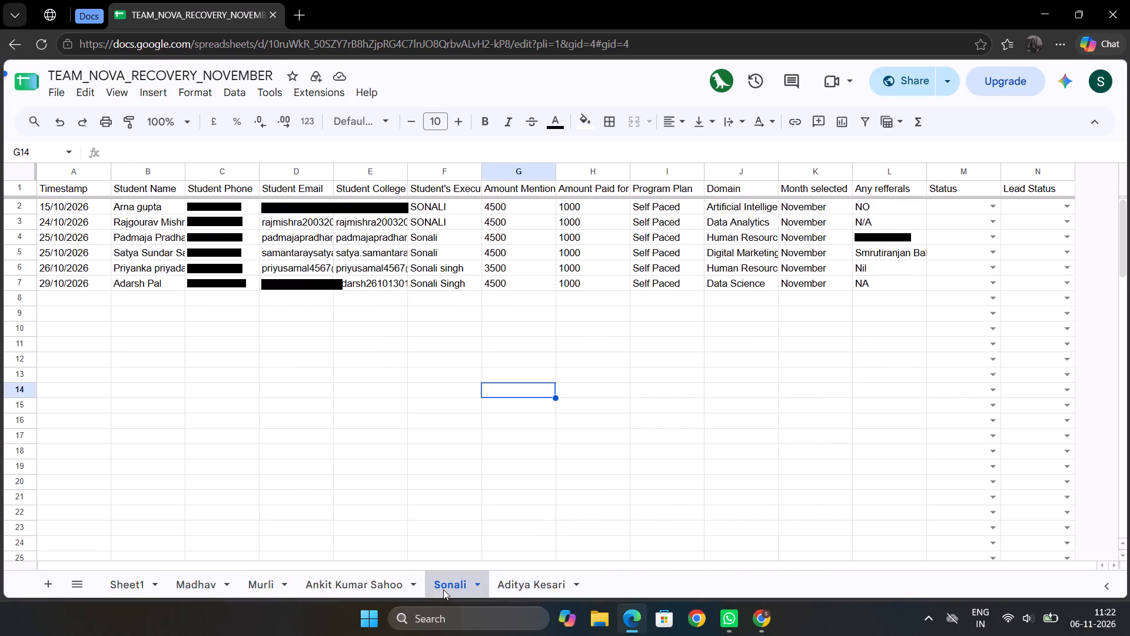
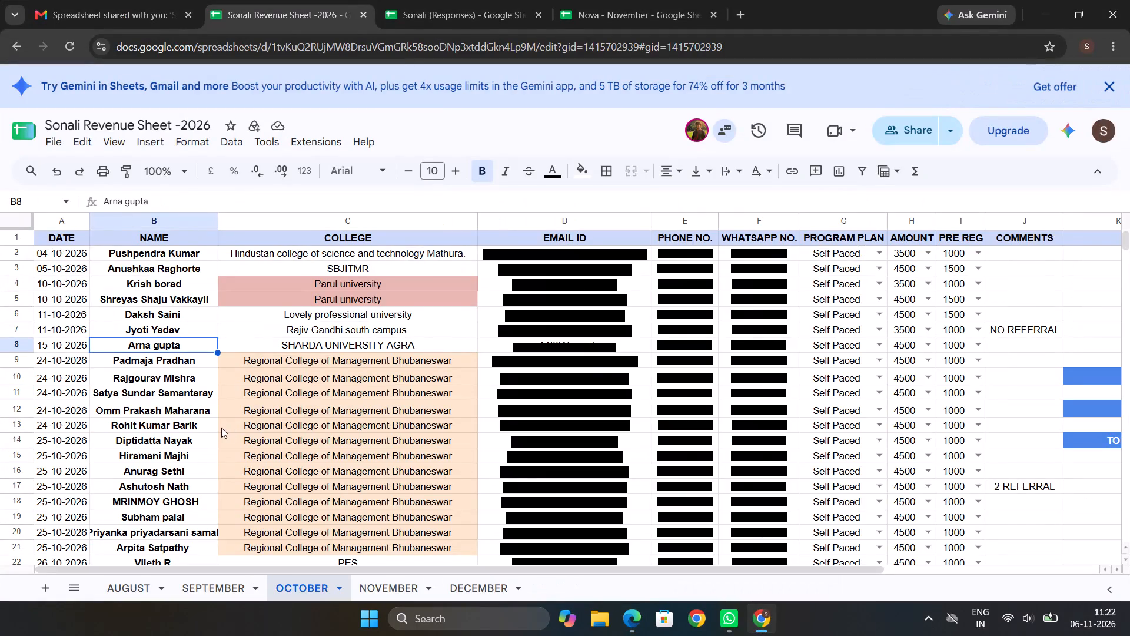
# Examine the student entries in the OCTOBER sheet and the SEPTEMBER sheet of Sonali Revenue Sheet -2026.
pyautogui.scroll(-2, 193, 439)
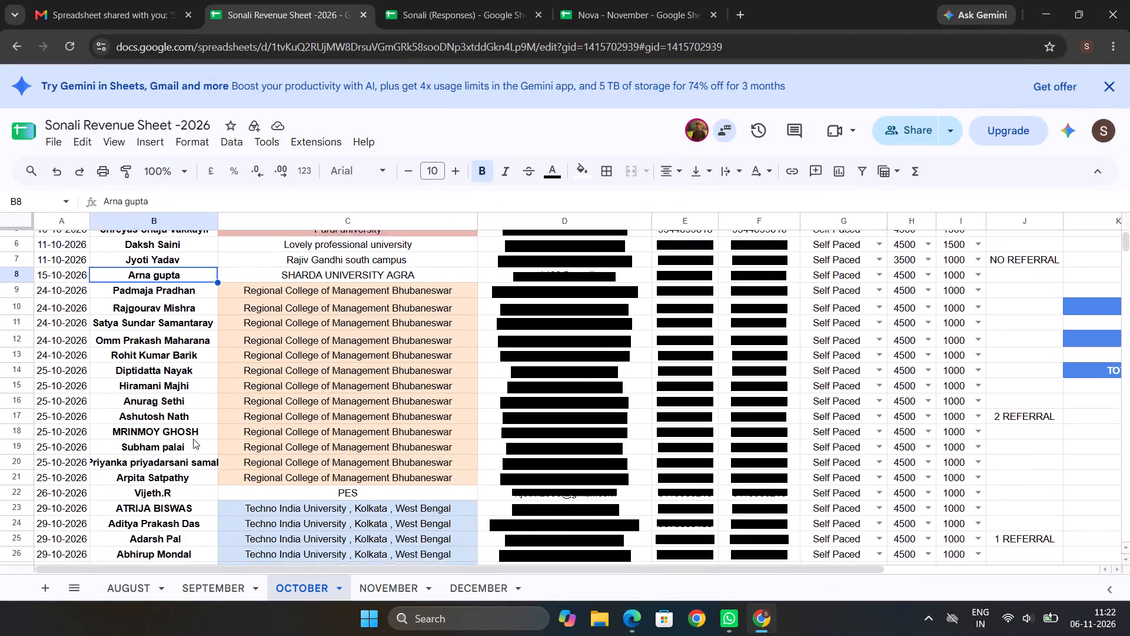
pyautogui.scroll(-1, 193, 439)
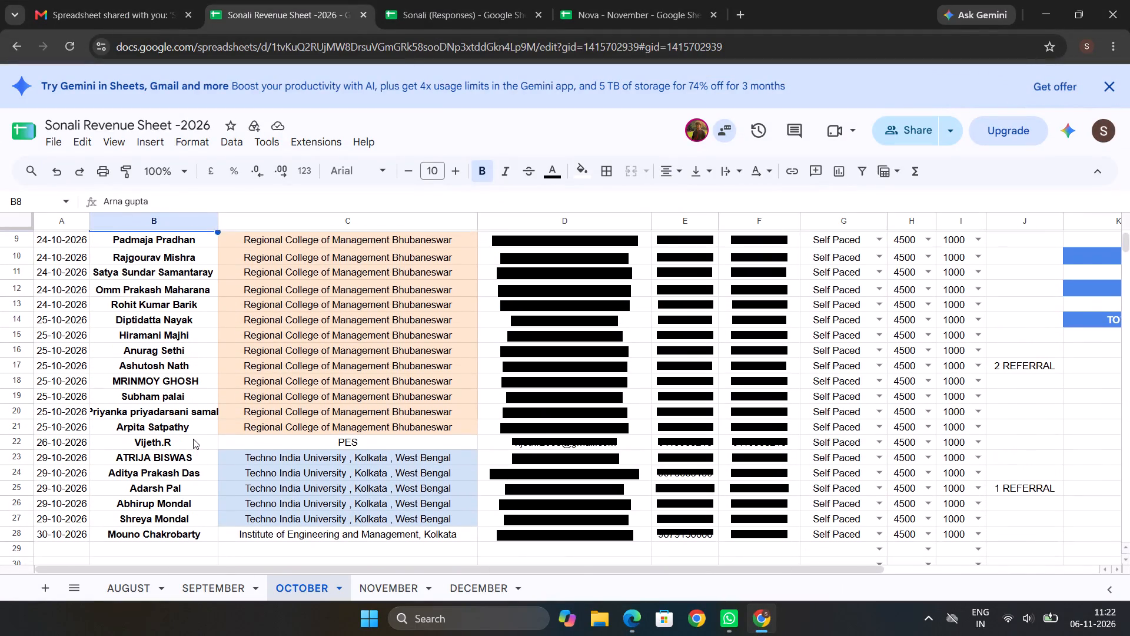
pyautogui.scroll(2, 193, 439)
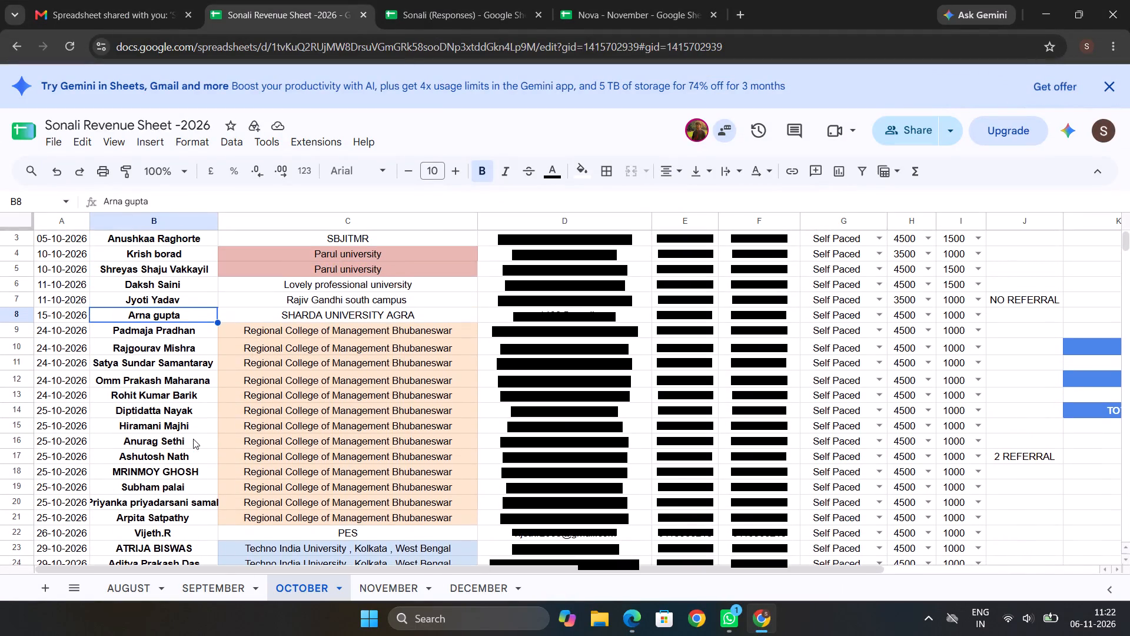
pyautogui.scroll(1, 193, 439)
pyautogui.click(234, 584)
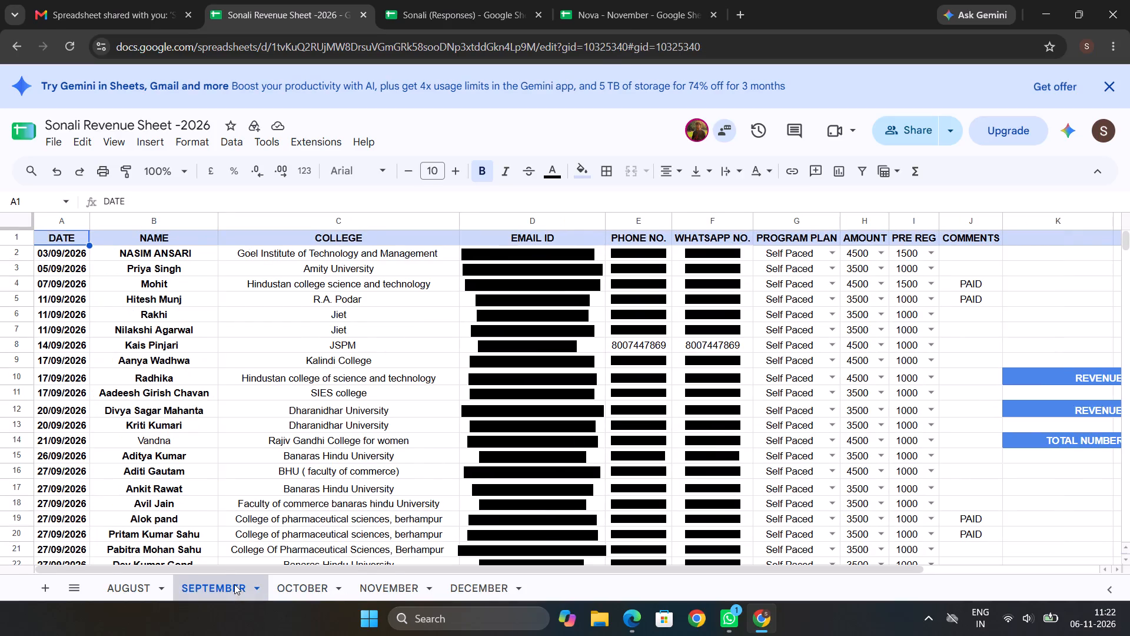
pyautogui.scroll(-1, 171, 442)
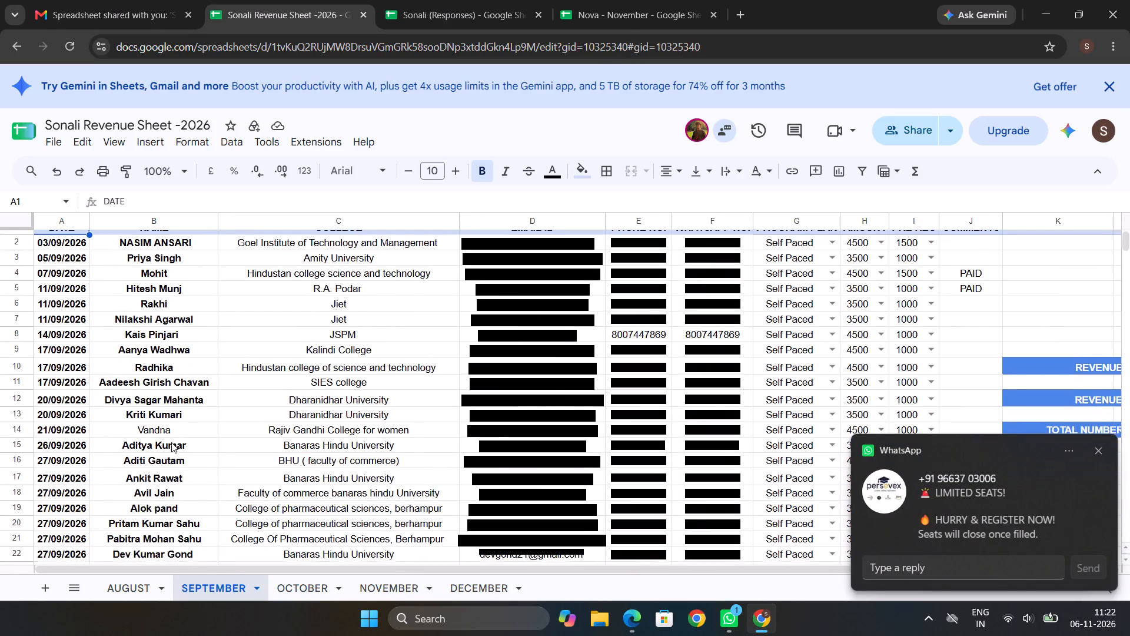
# Examine the student entries in the SEPTEMBER and AUGUST revenue sheets, checking the Sonali sheet of TEAM_NOVA_RECOVERY_NOVEMBER in Edge in between.
pyautogui.scroll(-2, 171, 442)
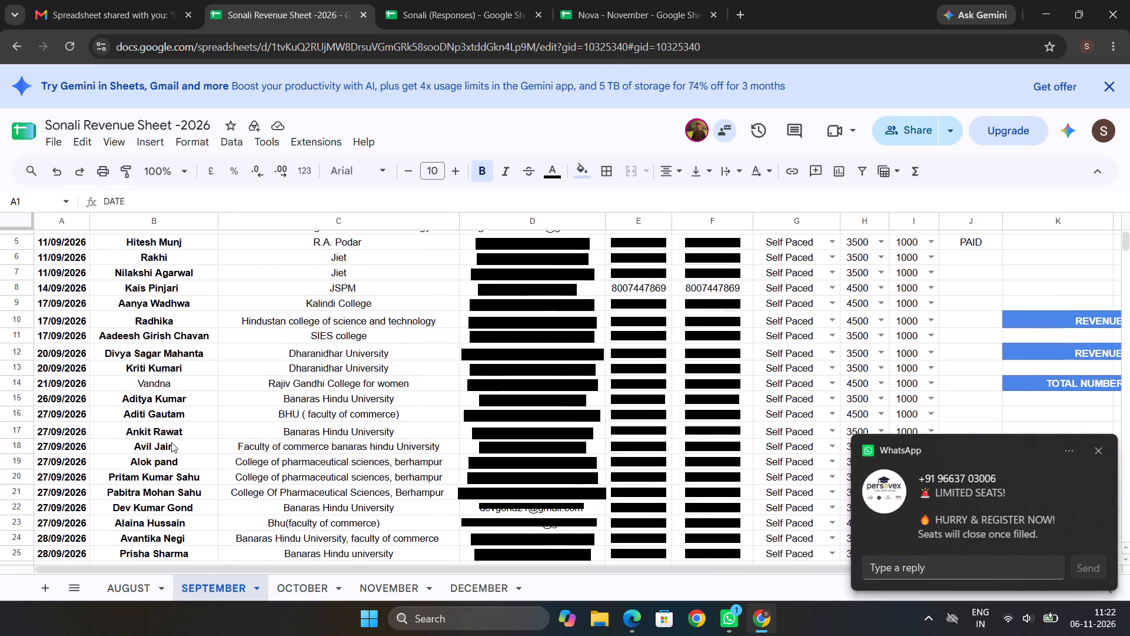
pyautogui.scroll(-1, 171, 442)
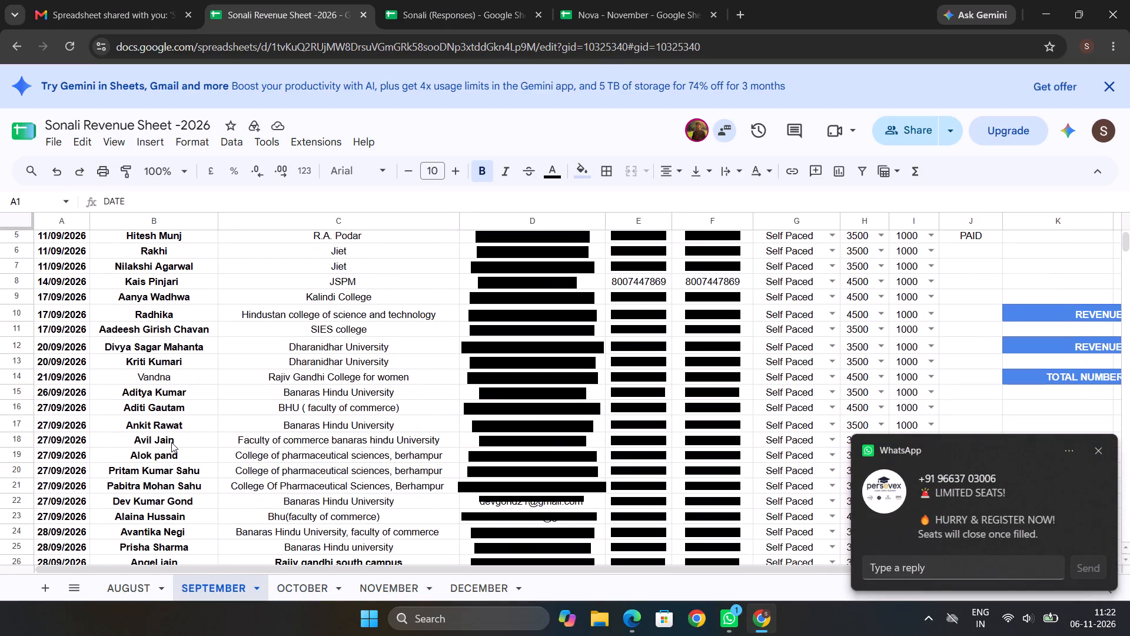
pyautogui.scroll(-2, 171, 442)
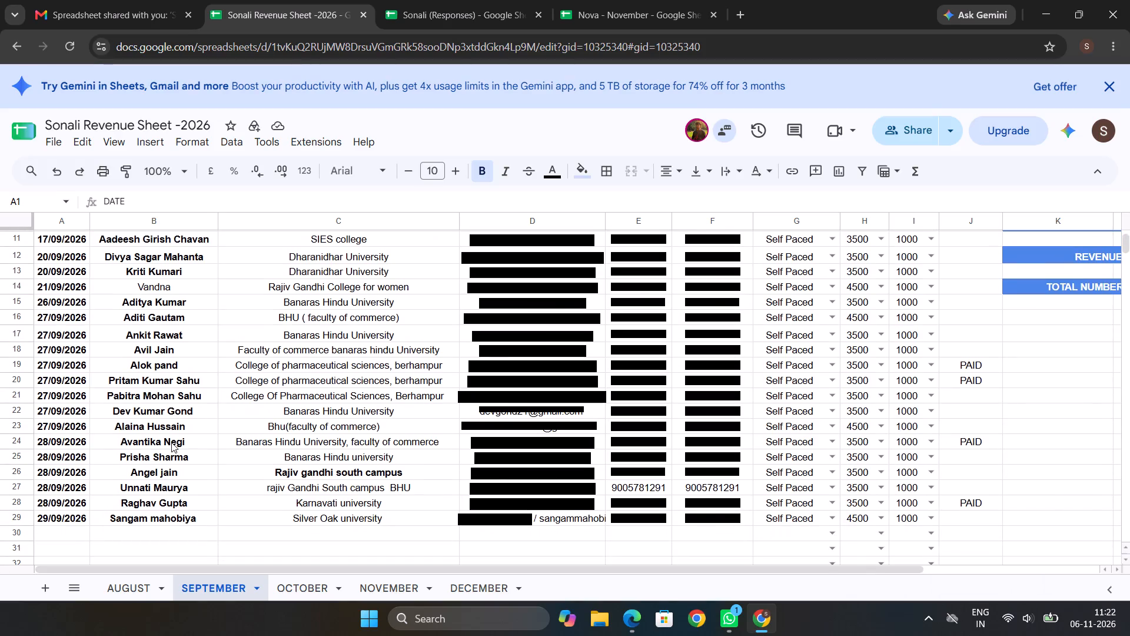
pyautogui.click(122, 584)
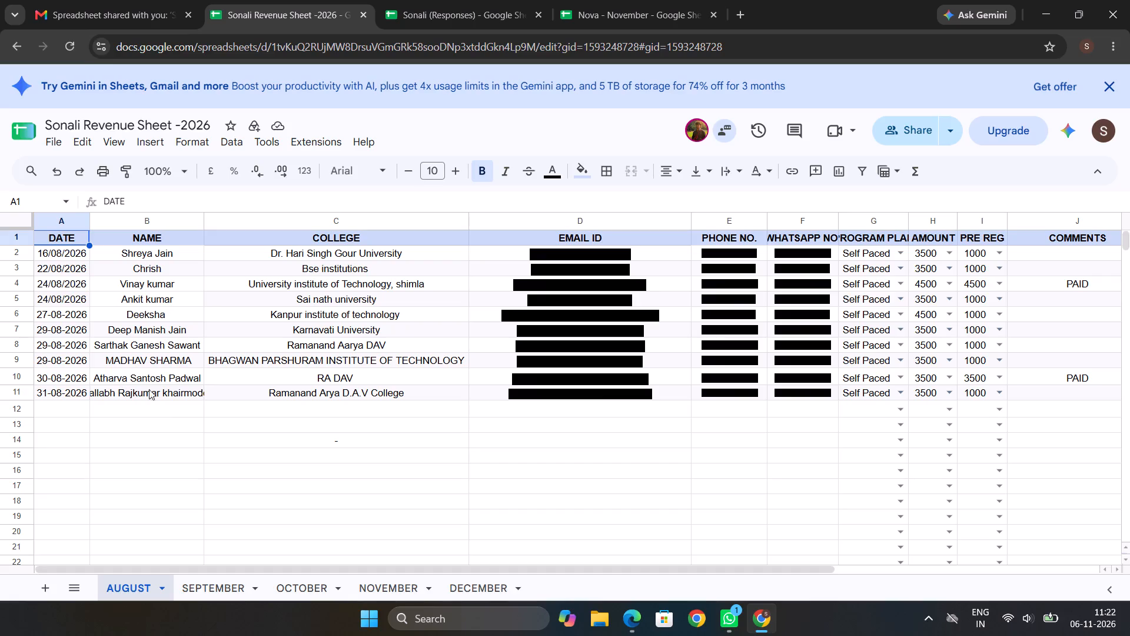
pyautogui.click(639, 621)
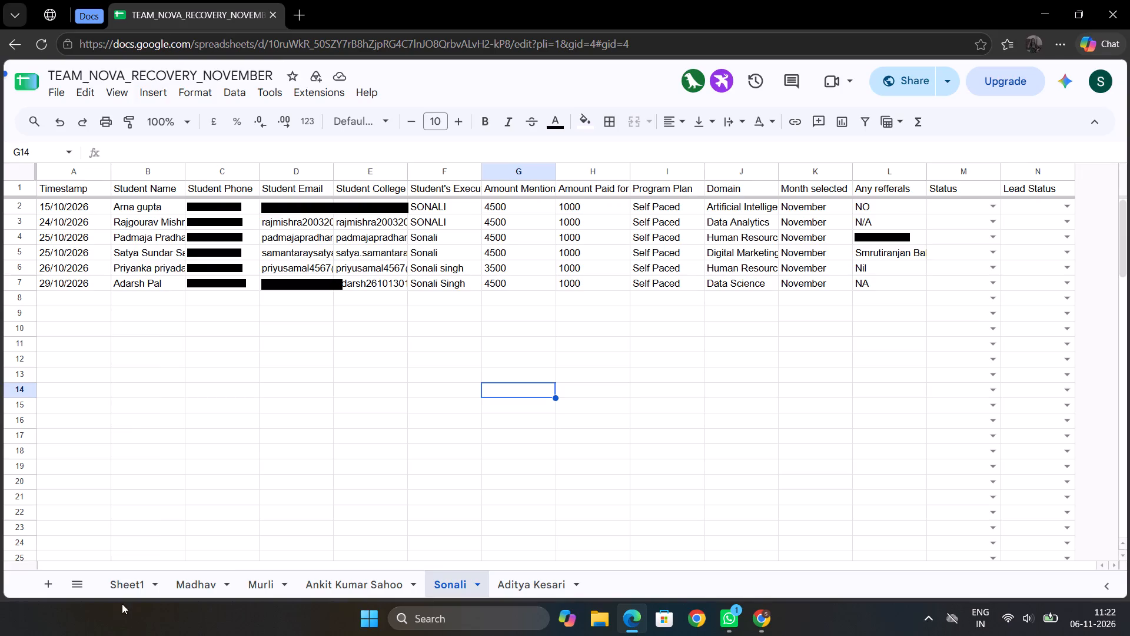
pyautogui.click(752, 622)
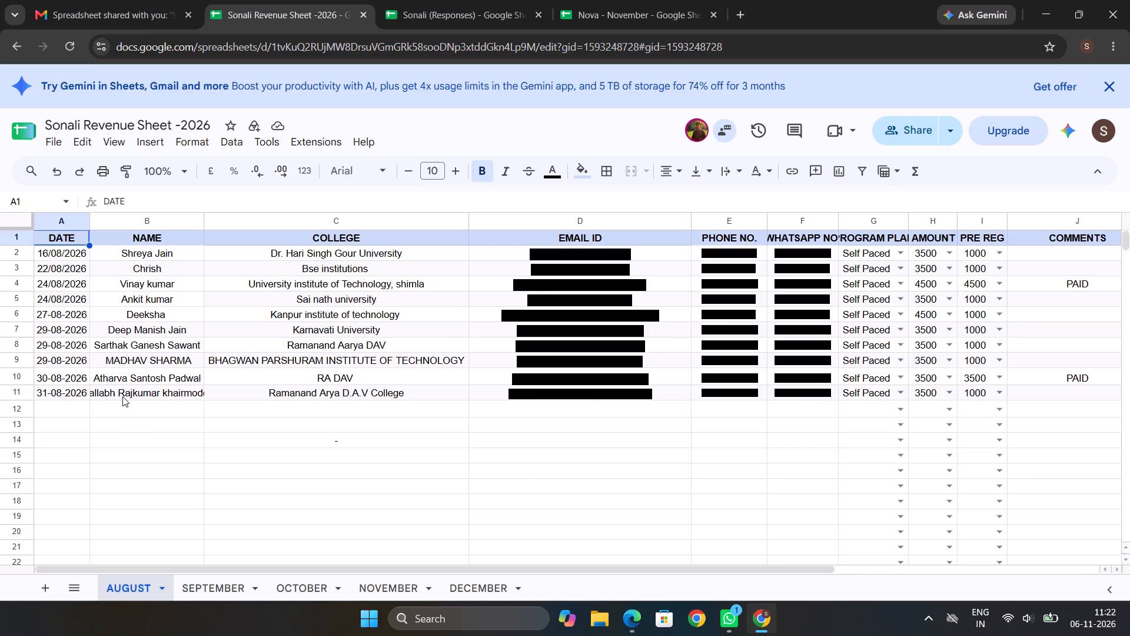
pyautogui.click(194, 585)
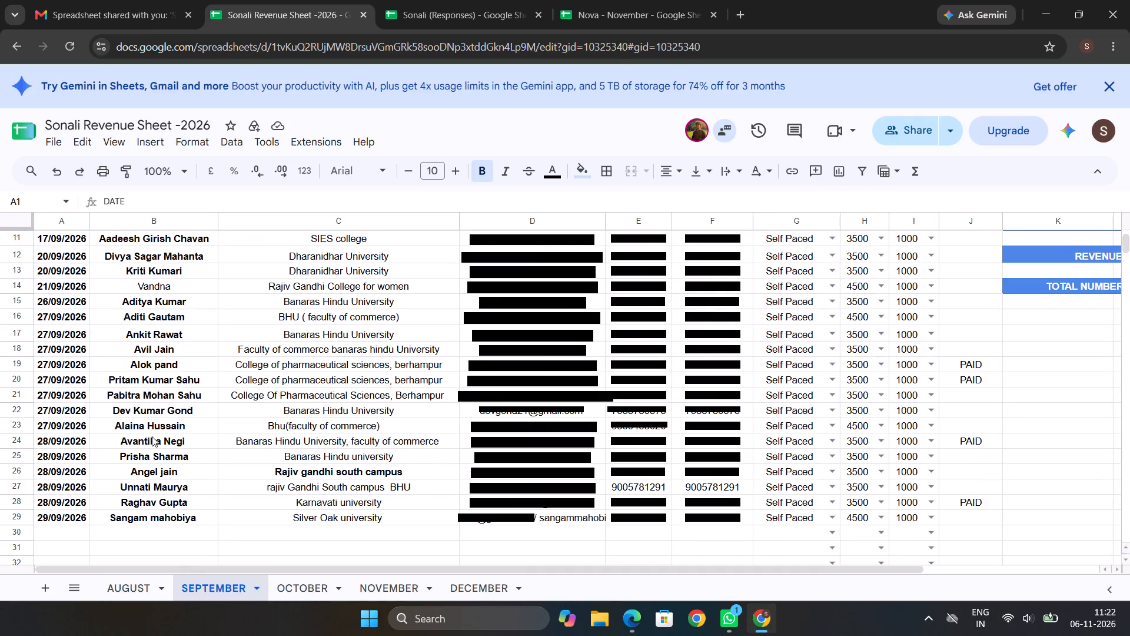
pyautogui.scroll(1, 129, 259)
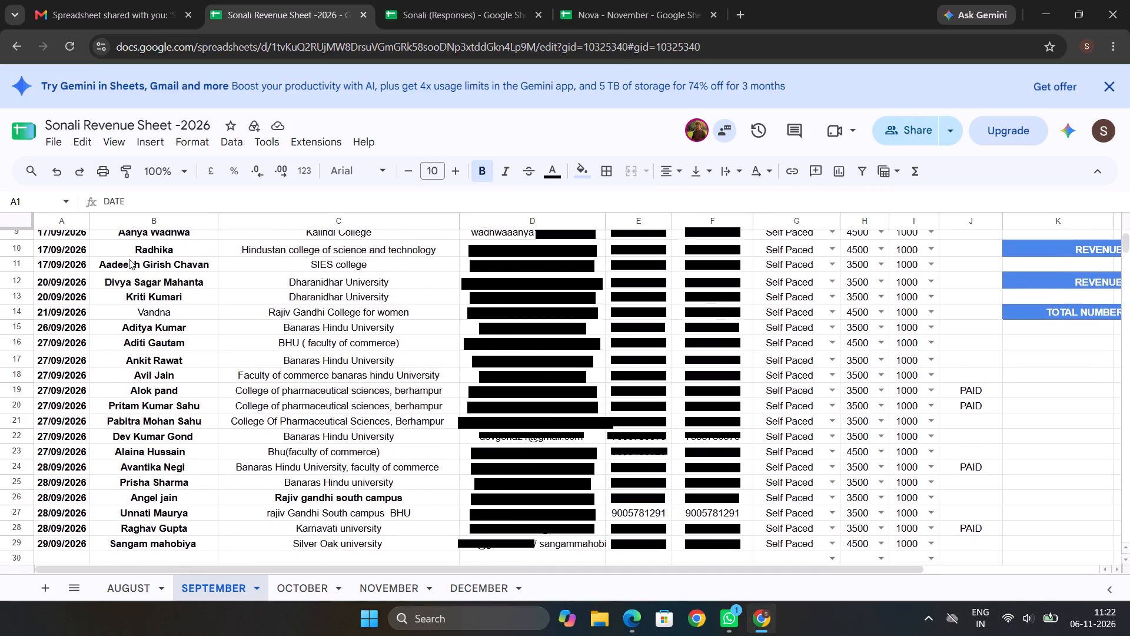
pyautogui.scroll(1, 129, 259)
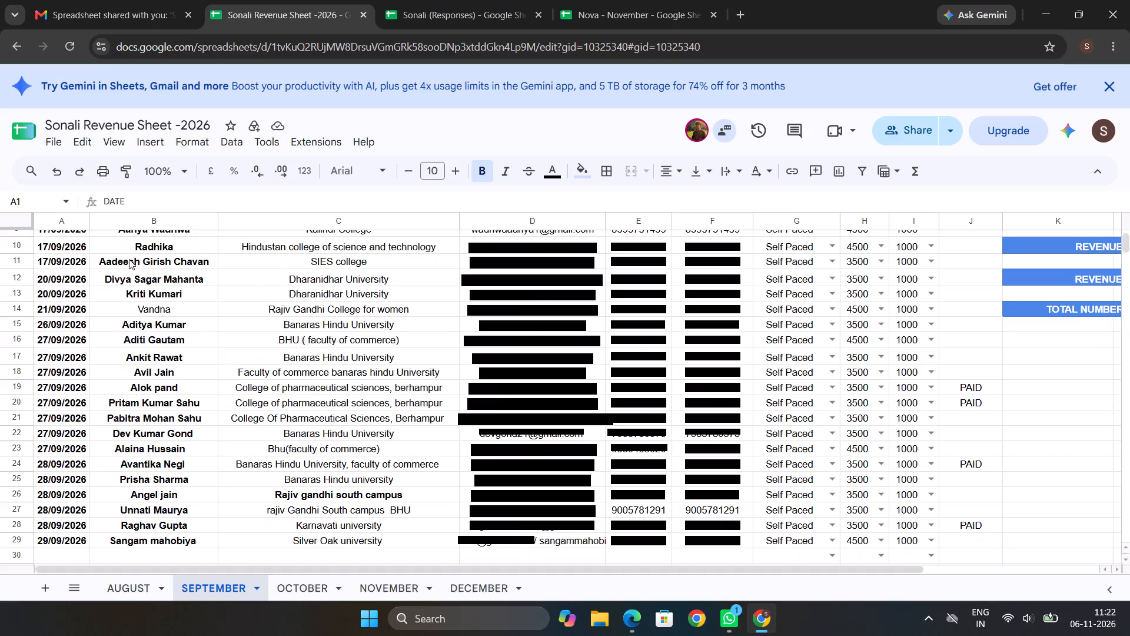
pyautogui.scroll(1, 129, 259)
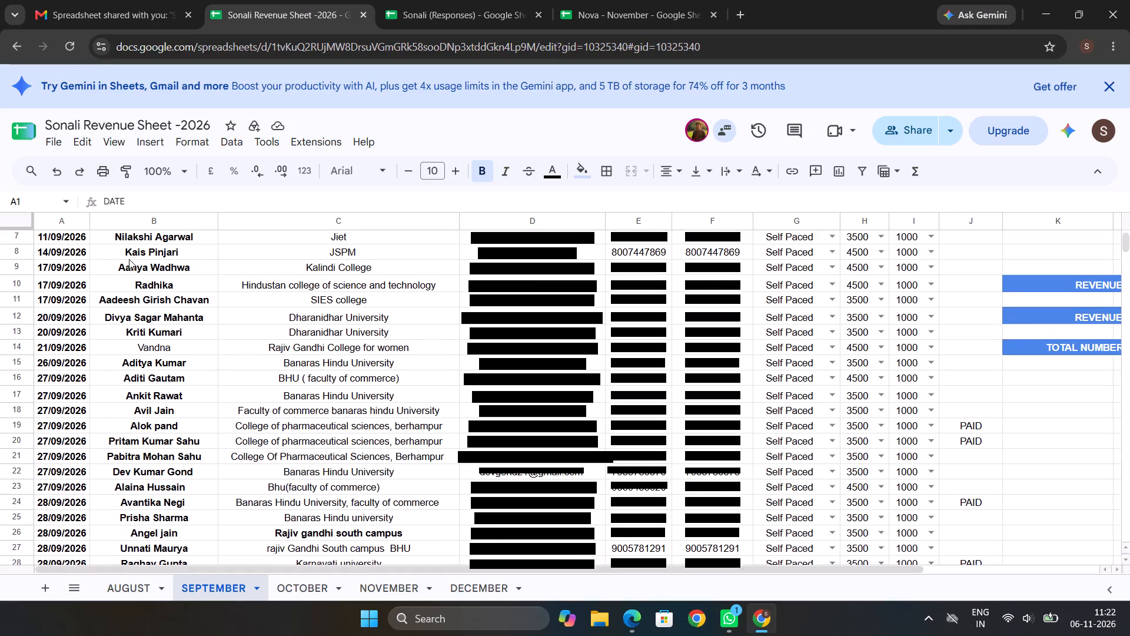
pyautogui.scroll(2, 129, 259)
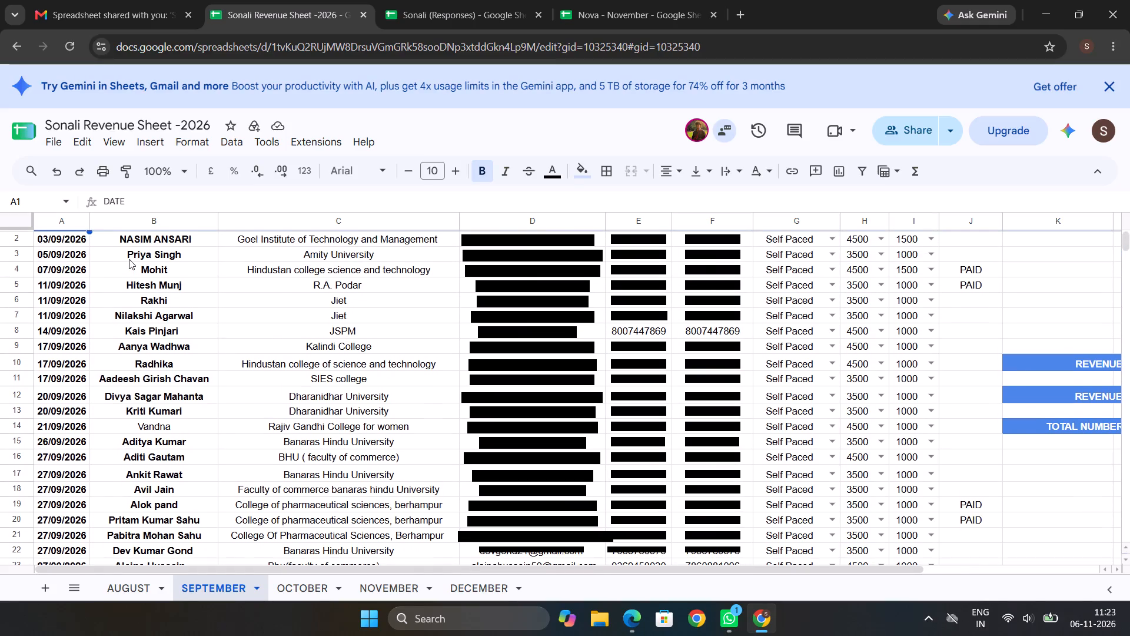
pyautogui.scroll(1, 129, 259)
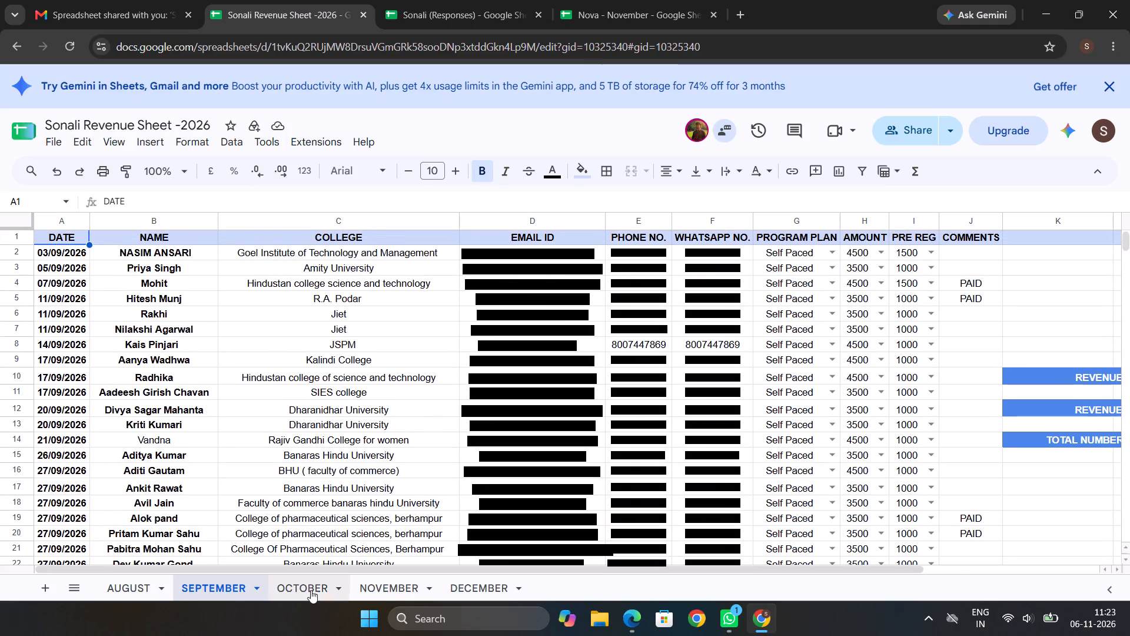
# Examine the student entries in the OCTOBER revenue sheet down to the last filled row.
pyautogui.click(311, 594)
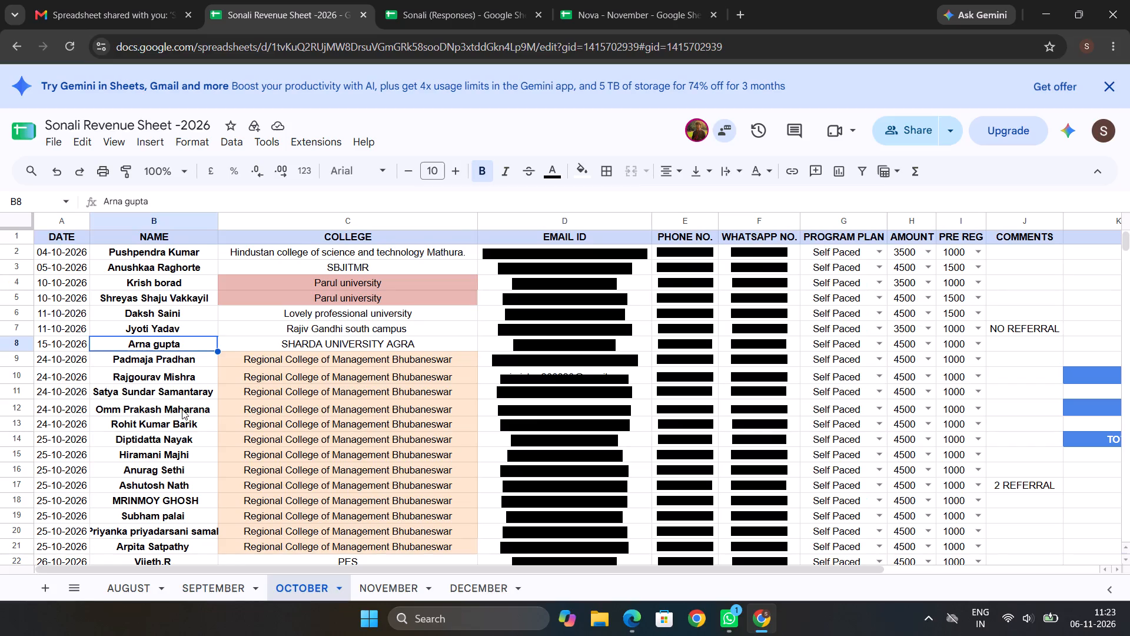
pyautogui.scroll(-1, 182, 409)
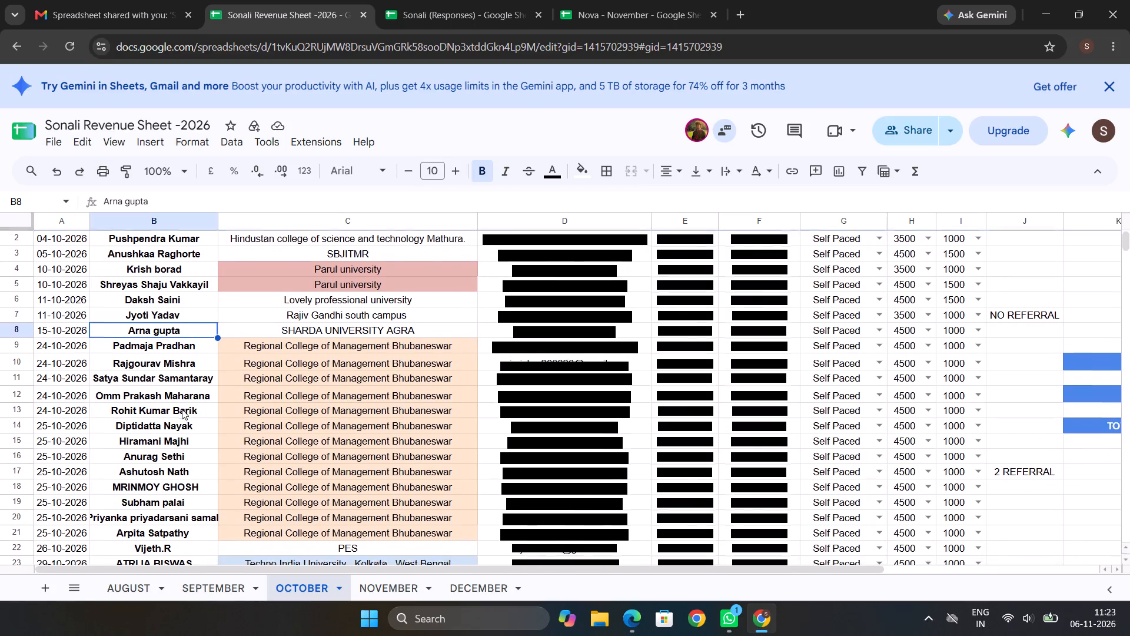
pyautogui.scroll(-2, 182, 409)
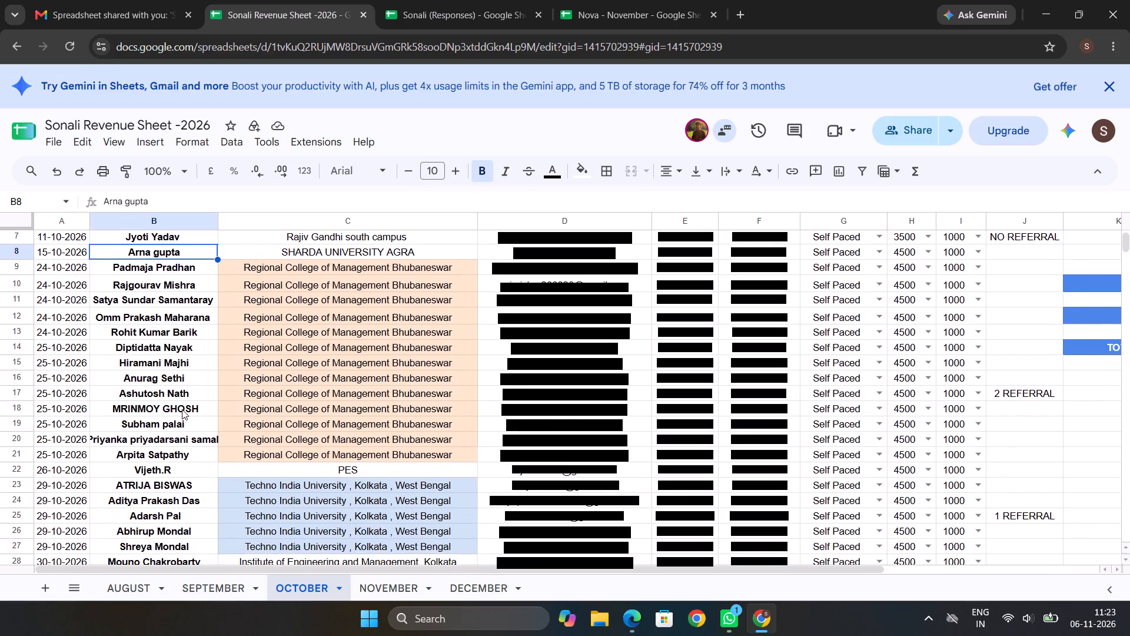
pyautogui.scroll(-1, 182, 409)
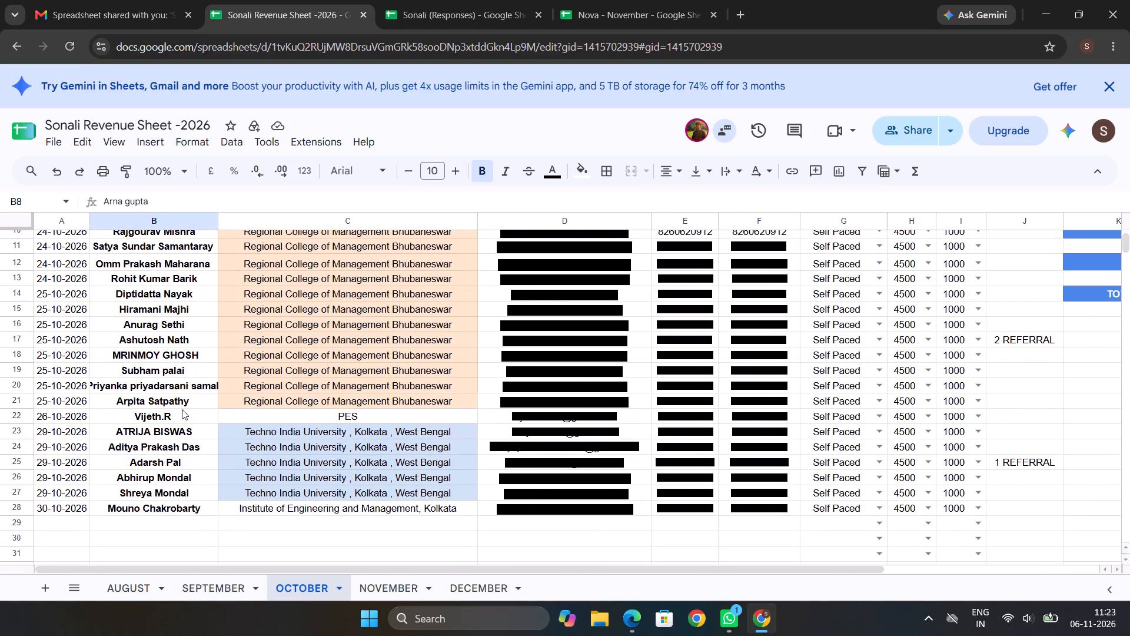
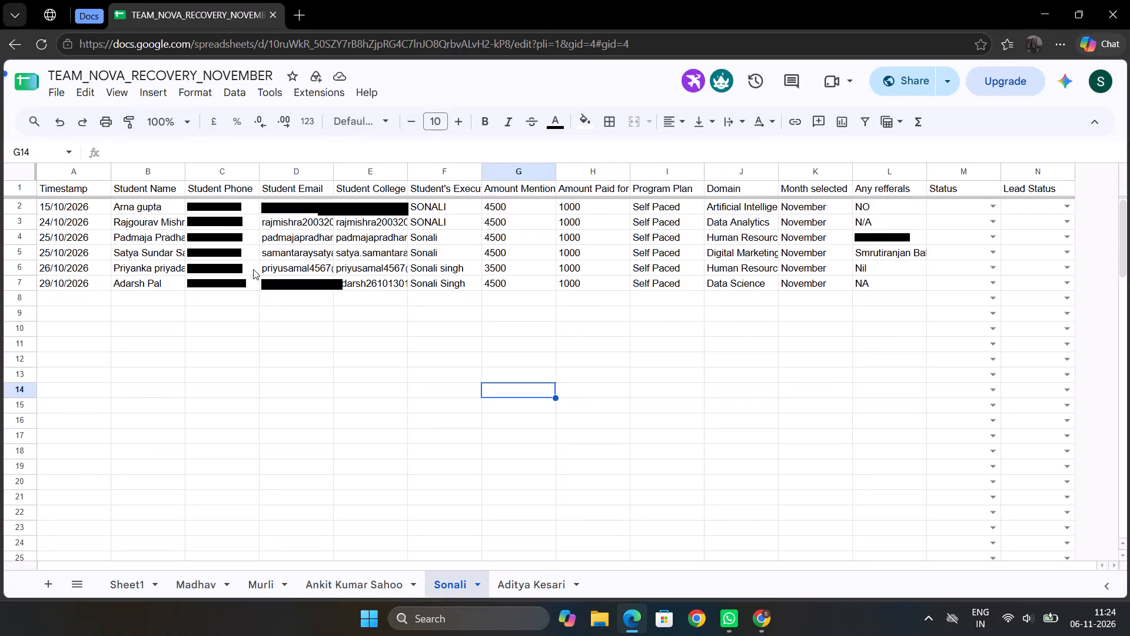
# Look up the row 7 student's phone number from the Sonali recovery sheet in Sonali Revenue Sheet -2026's OCTOBER sheet and select the matching student's name.
pyautogui.click(210, 286)
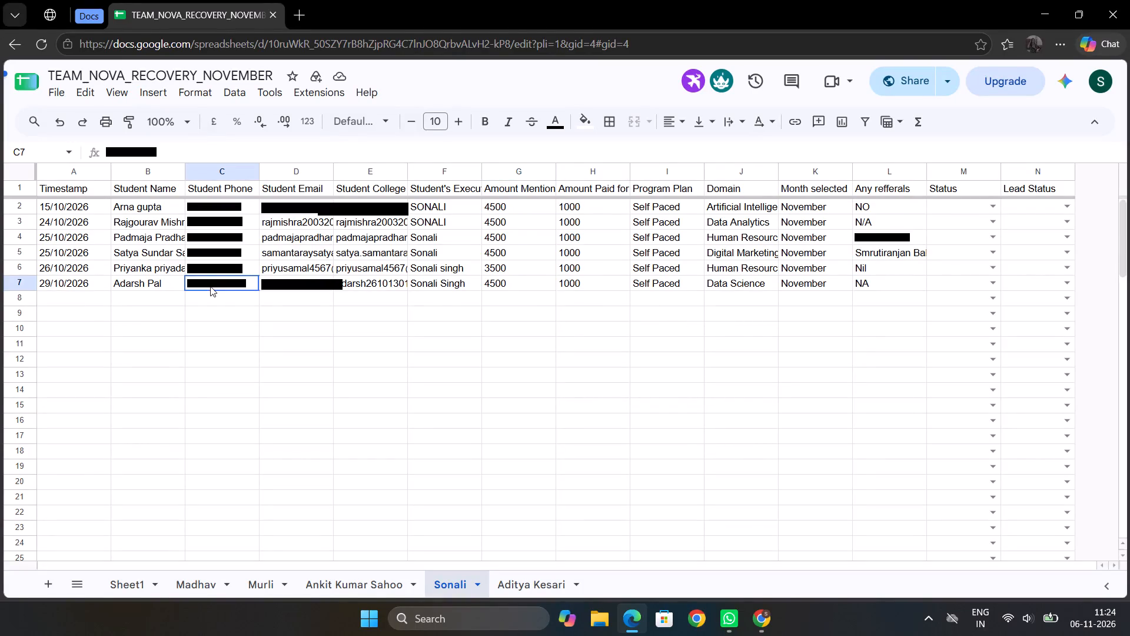
pyautogui.hotkey('ctrl', 'c')
pyautogui.click(770, 624)
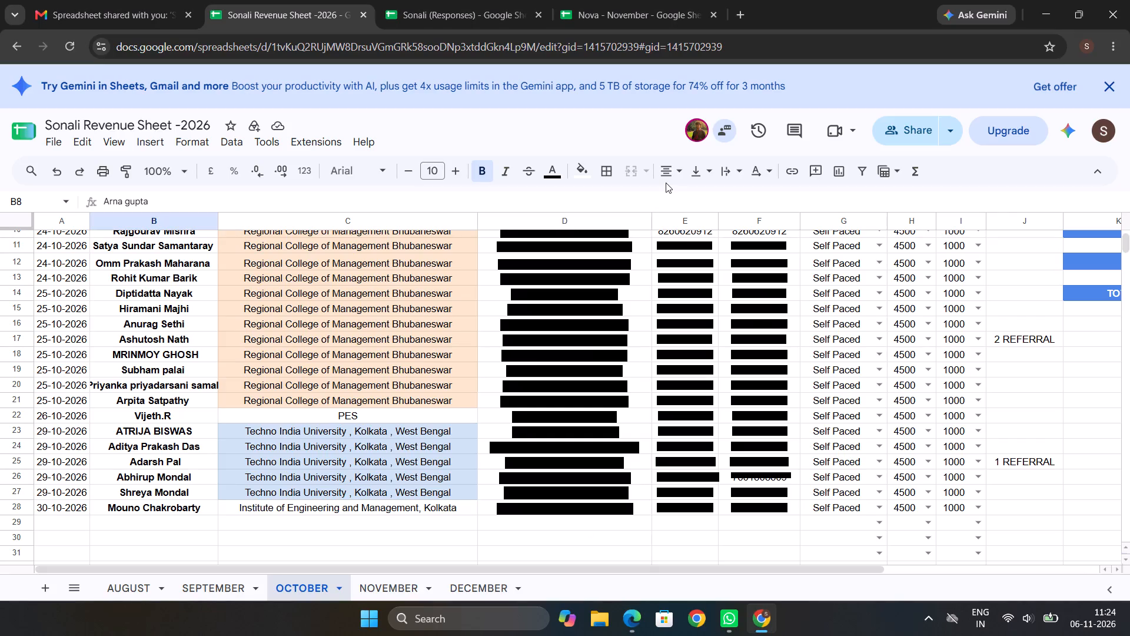
pyautogui.hotkey('ctrl', 'f')
pyautogui.click(916, 218)
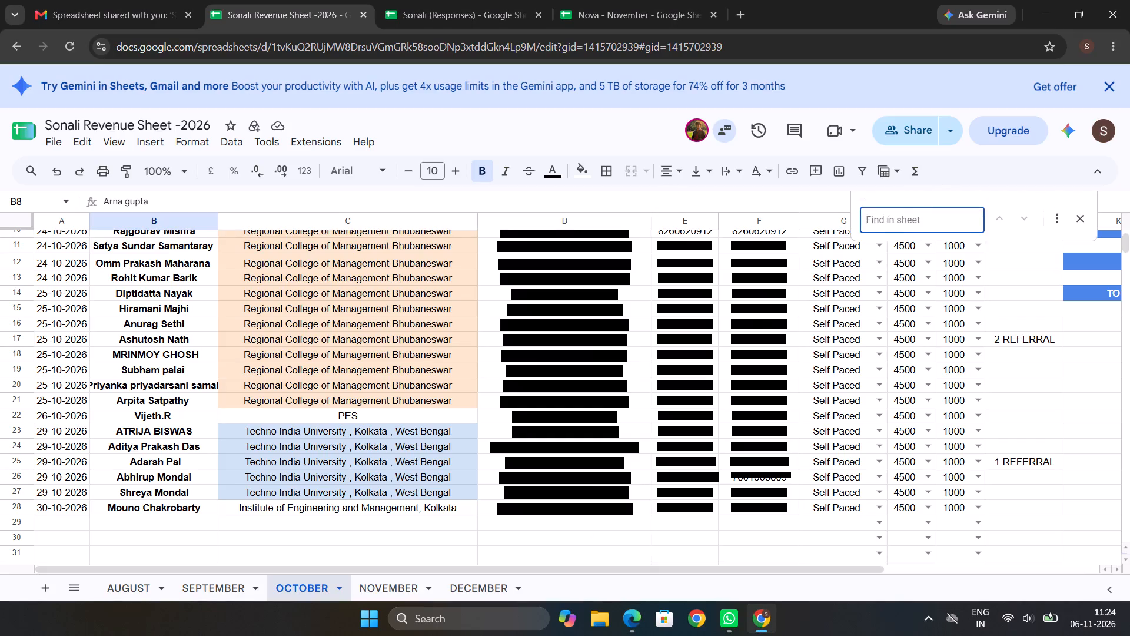
pyautogui.hotkey('ctrl', 'v')
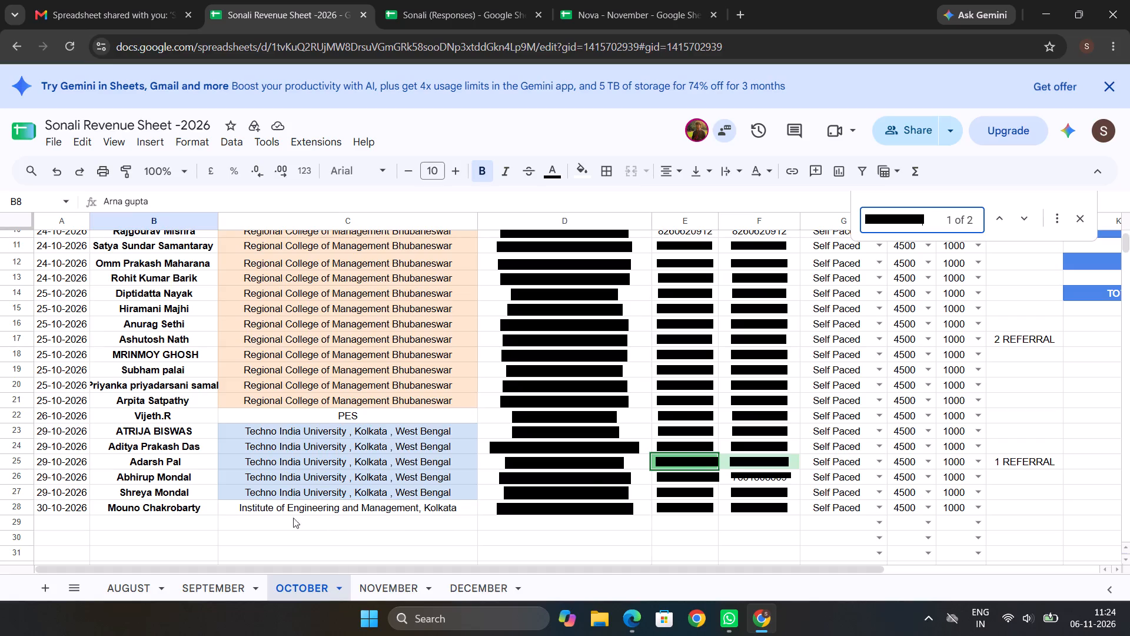
pyautogui.click(177, 465)
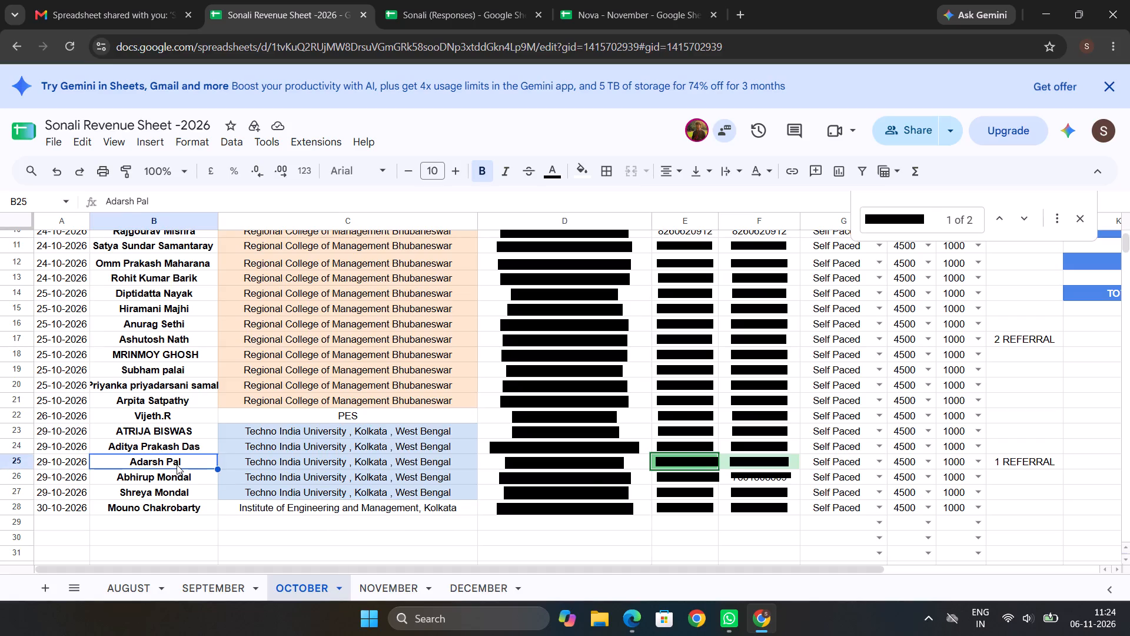
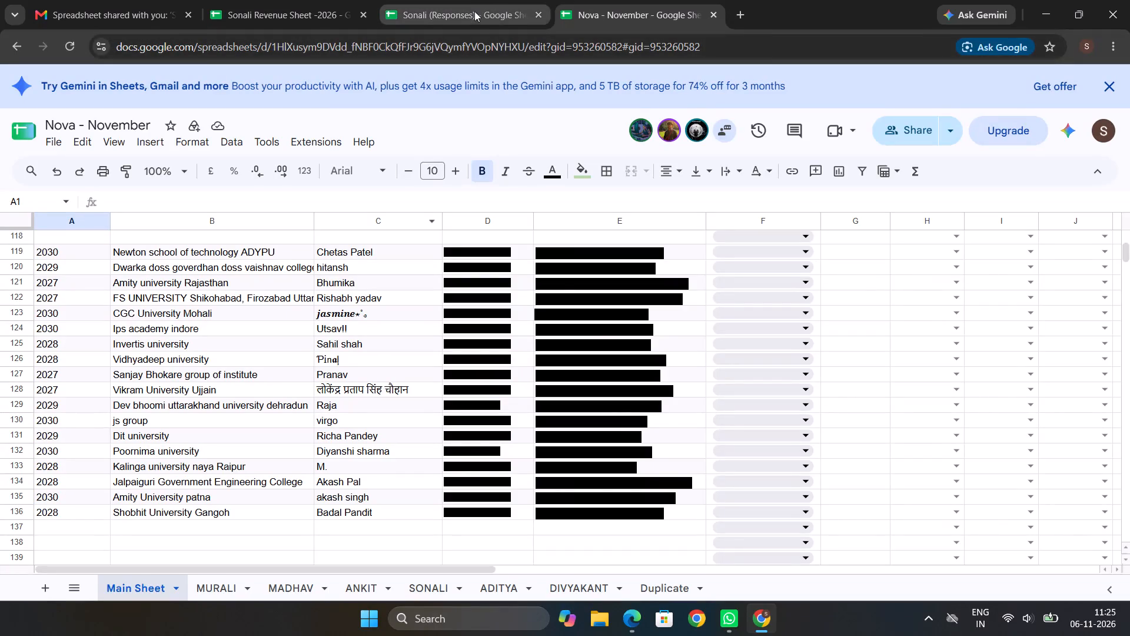
# View the OCTOBER entries in Sonali Revenue Sheet -2026, then switch to Edge and view the Sonali sheet of TEAM_NOVA_RECOVERY_NOVEMBER.
pyautogui.click(302, 7)
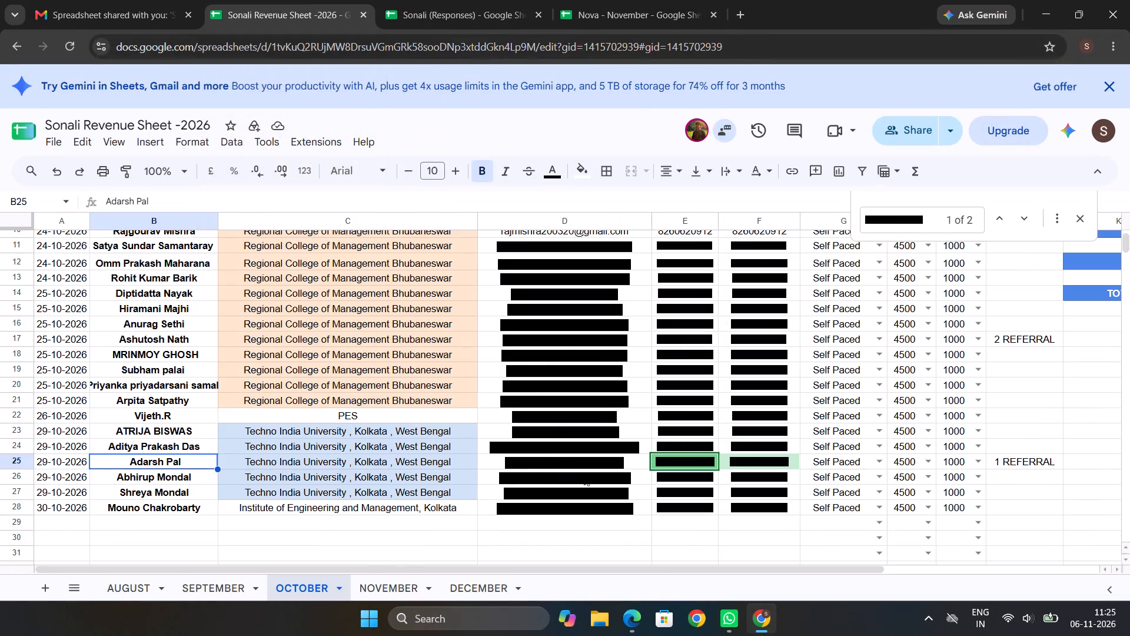
pyautogui.click(632, 624)
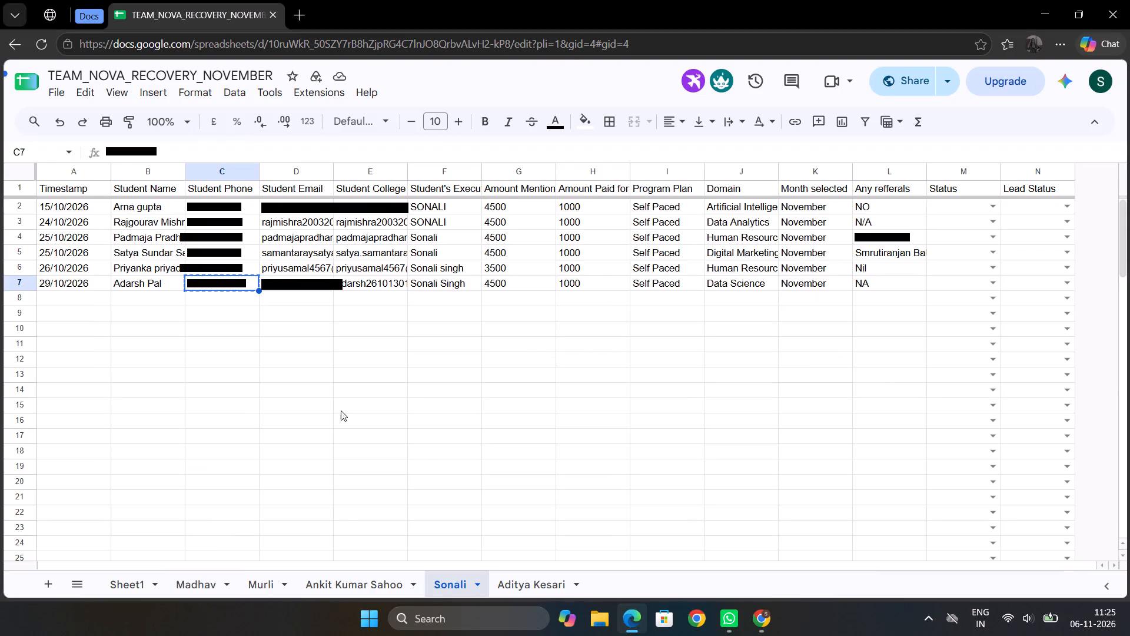
# Set the Lead Status of the student in row 7 of the Sonali sheet to "not answered".
pyautogui.click(990, 284)
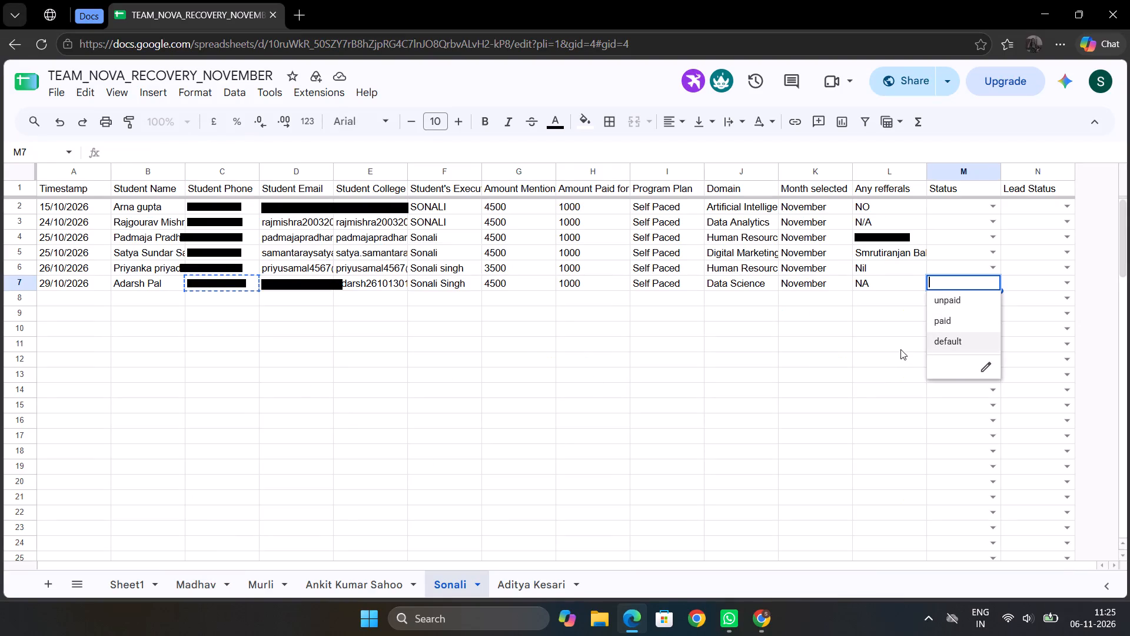
pyautogui.click(863, 369)
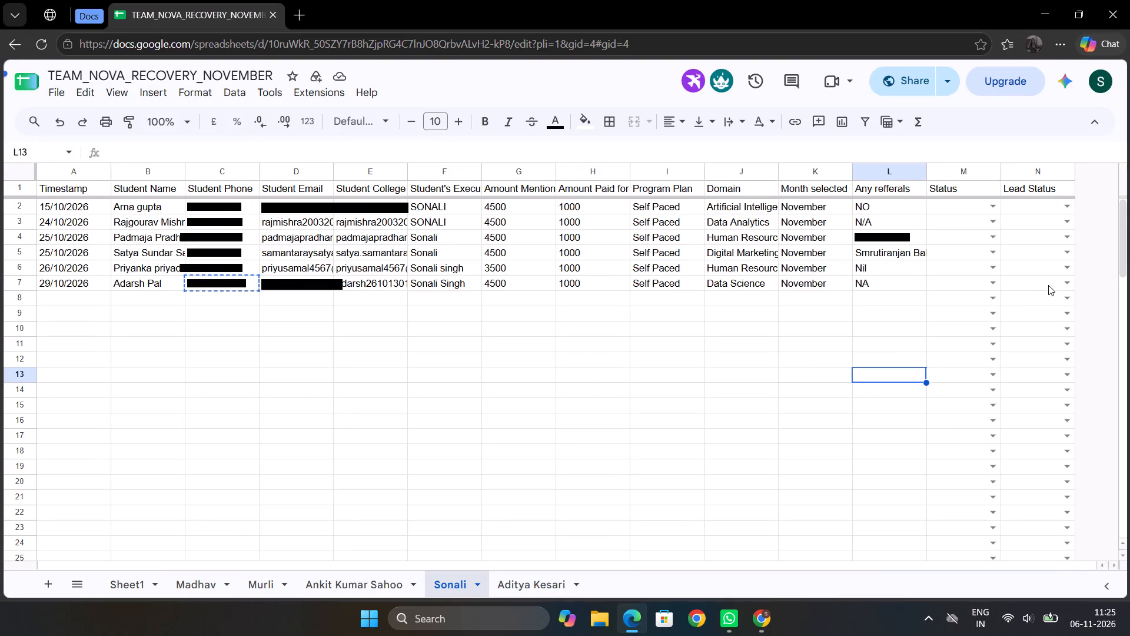
pyautogui.click(1066, 284)
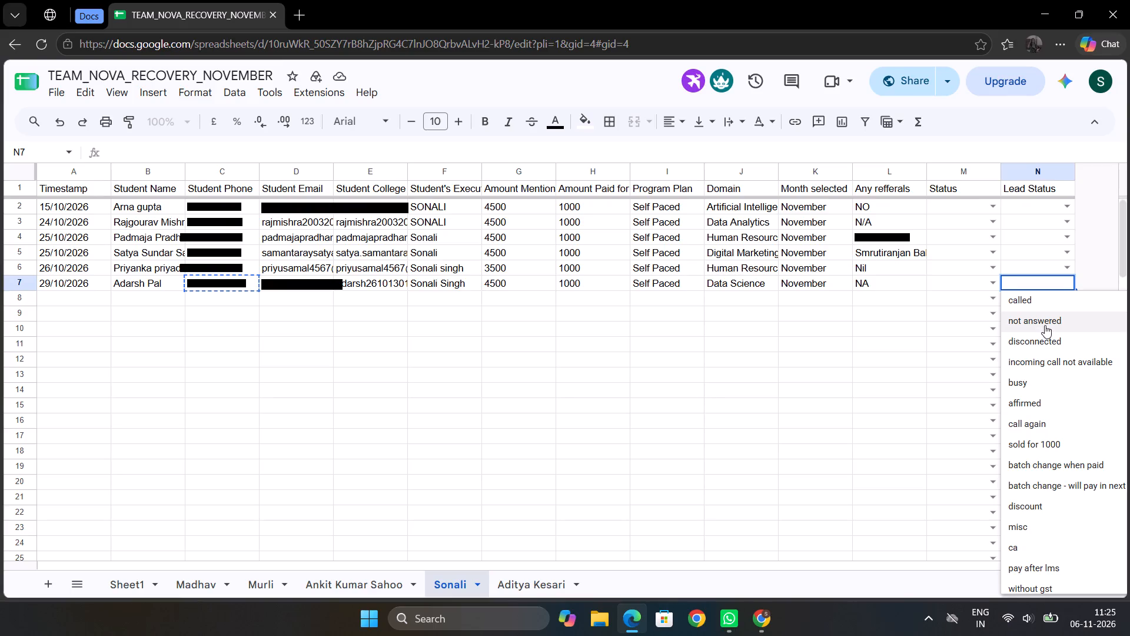
pyautogui.click(1045, 325)
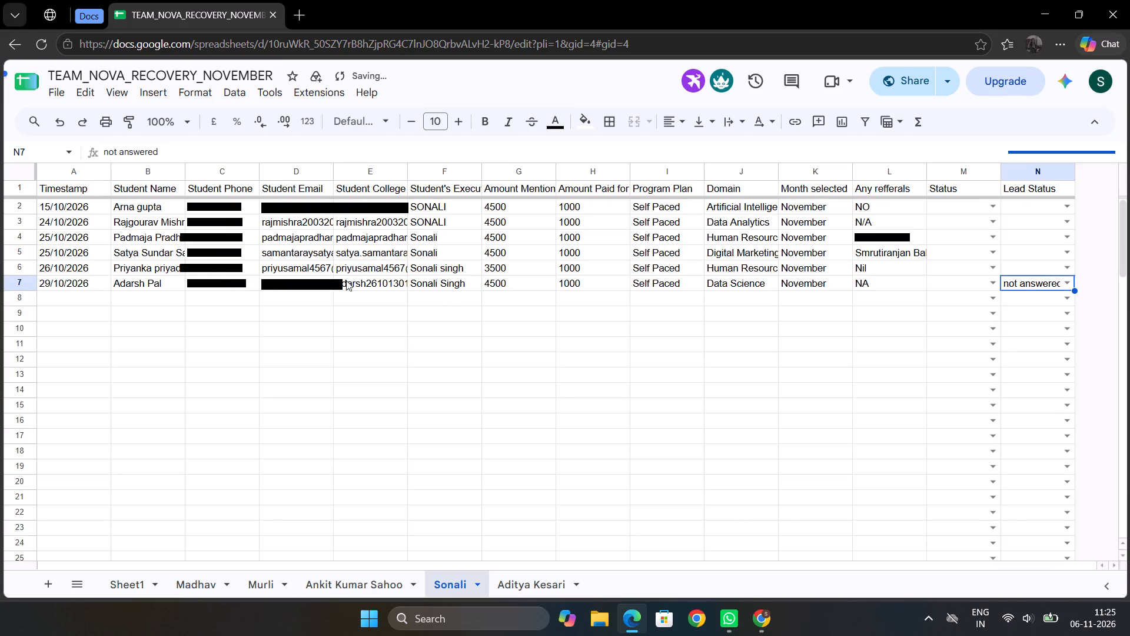
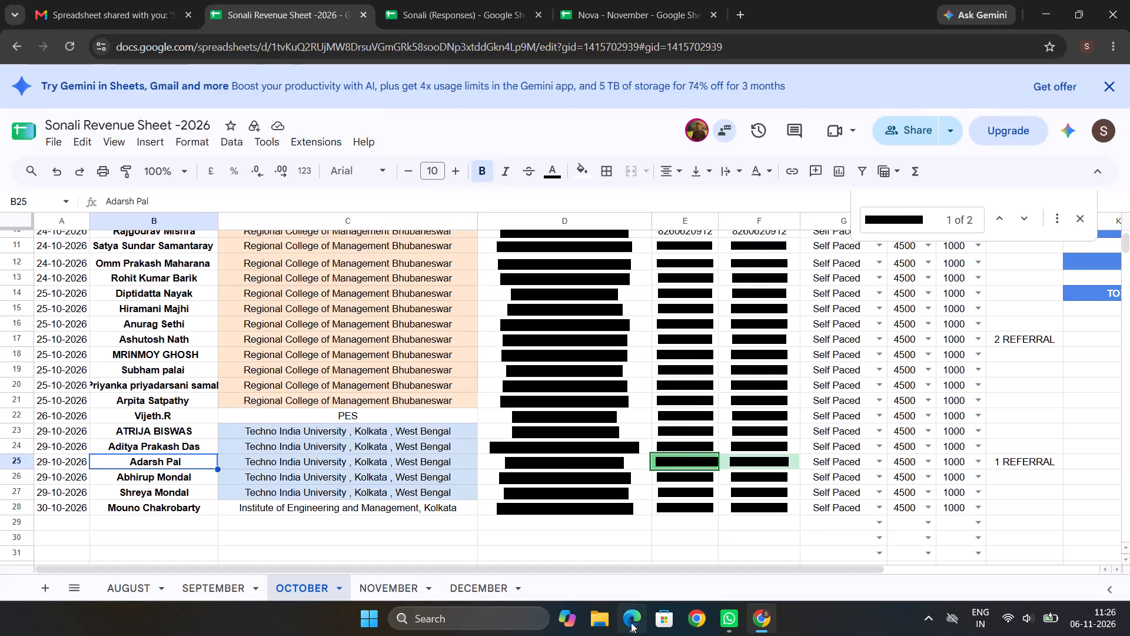
# Switch to the TEAM_NOVA_RECOVERY_NOVEMBER spreadsheet in Microsoft Edge and select the student phone number in row 6 of the Sonali sheet.
pyautogui.click(631, 622)
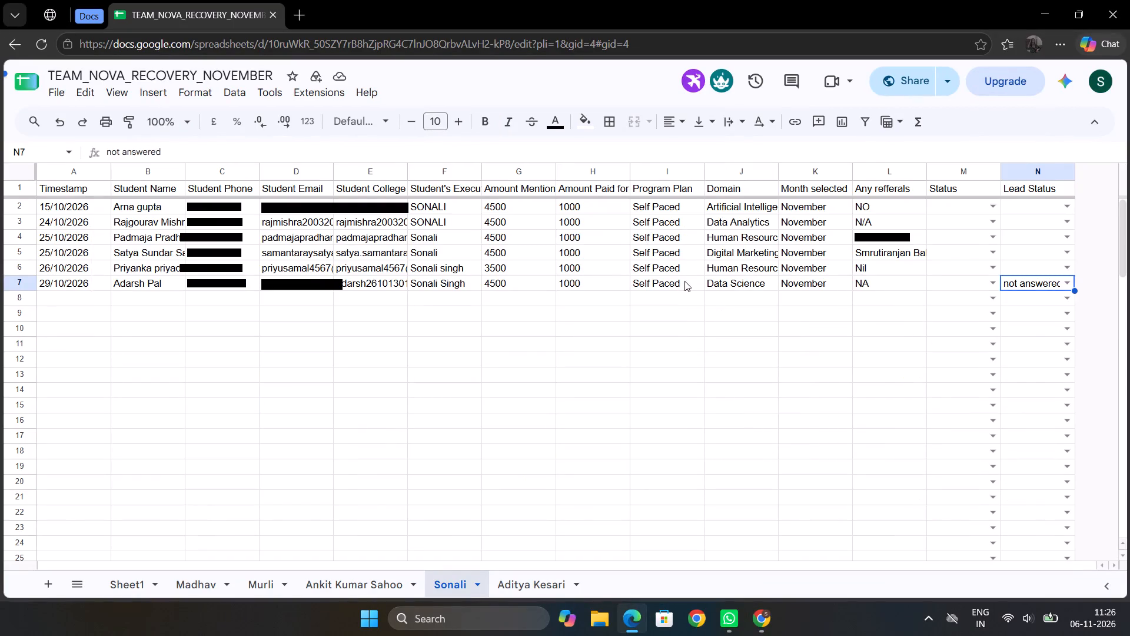
pyautogui.click(235, 267)
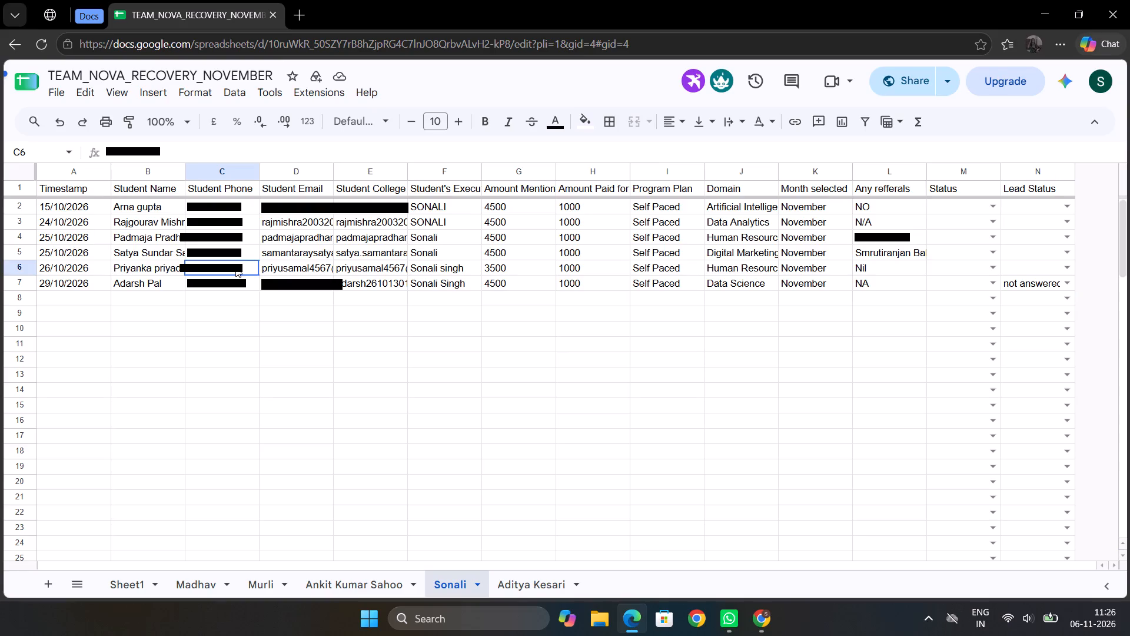
# Copy the row 6 student's phone number and search for it in the OCTOBER sheet of Sonali Revenue Sheet -2026 in Chrome.
pyautogui.hotkey('ctrl', 'c')
pyautogui.click(770, 615)
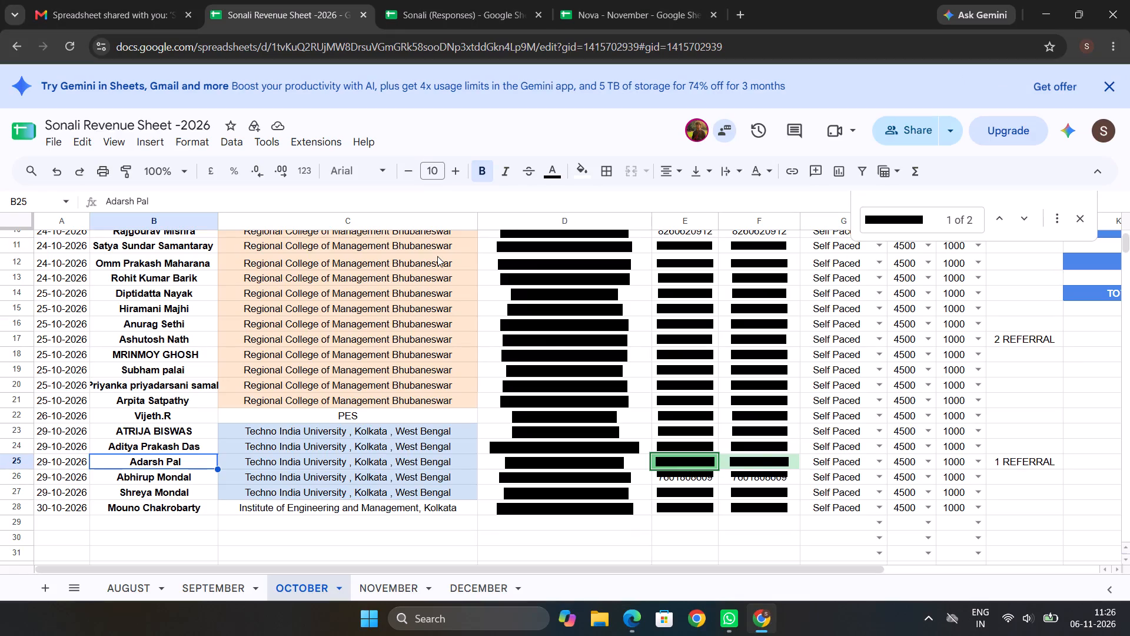
pyautogui.hotkey('ctrl', 'f')
pyautogui.press('BackSpace')
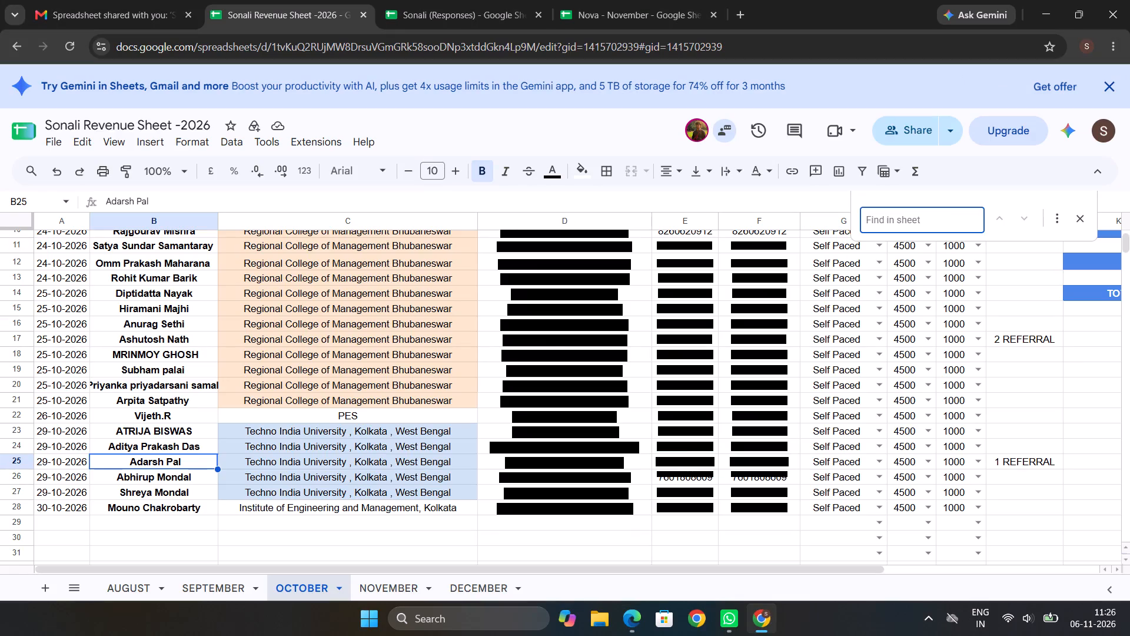
pyautogui.hotkey('ctrl', 'v')
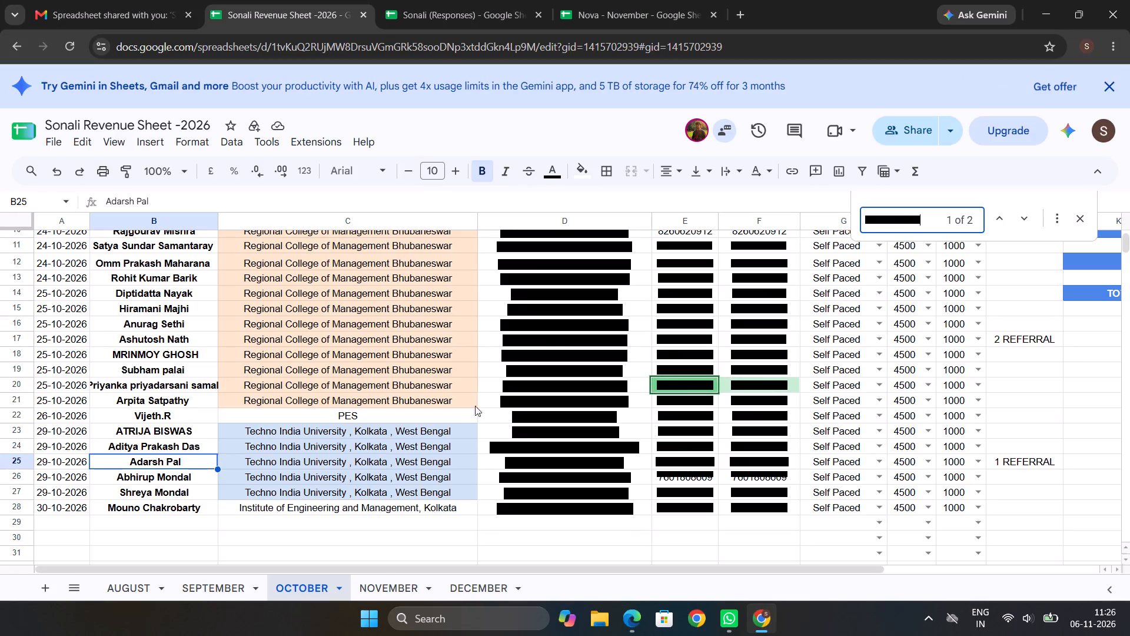
# Copy the phone number in column E for the matching student in row 20 of the OCTOBER sheet.
pyautogui.click(182, 384)
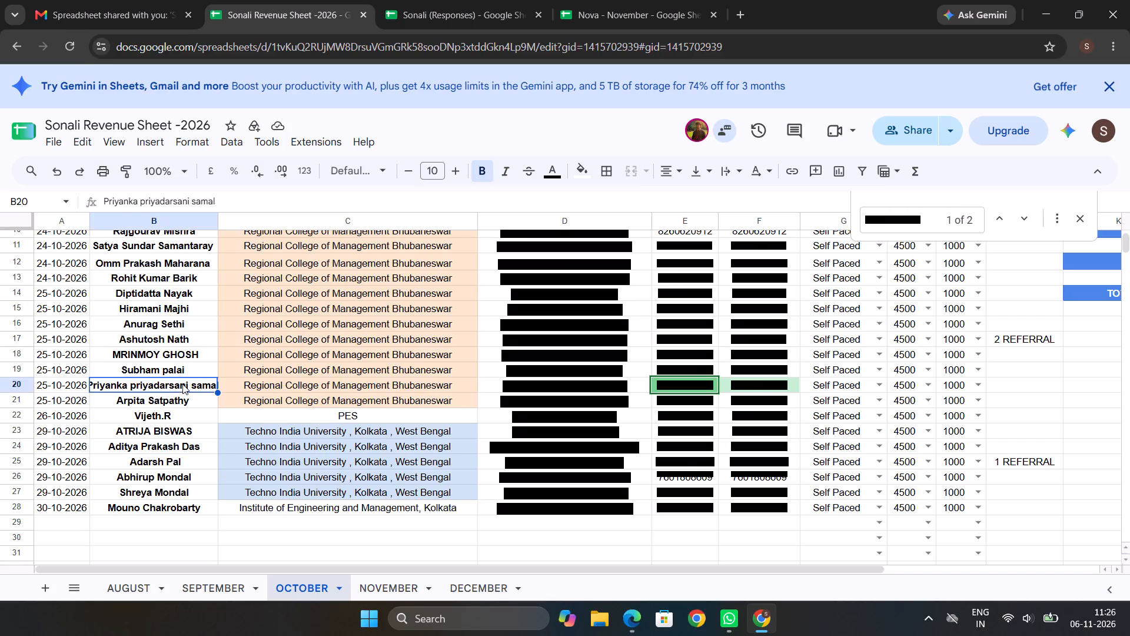
pyautogui.click(705, 385)
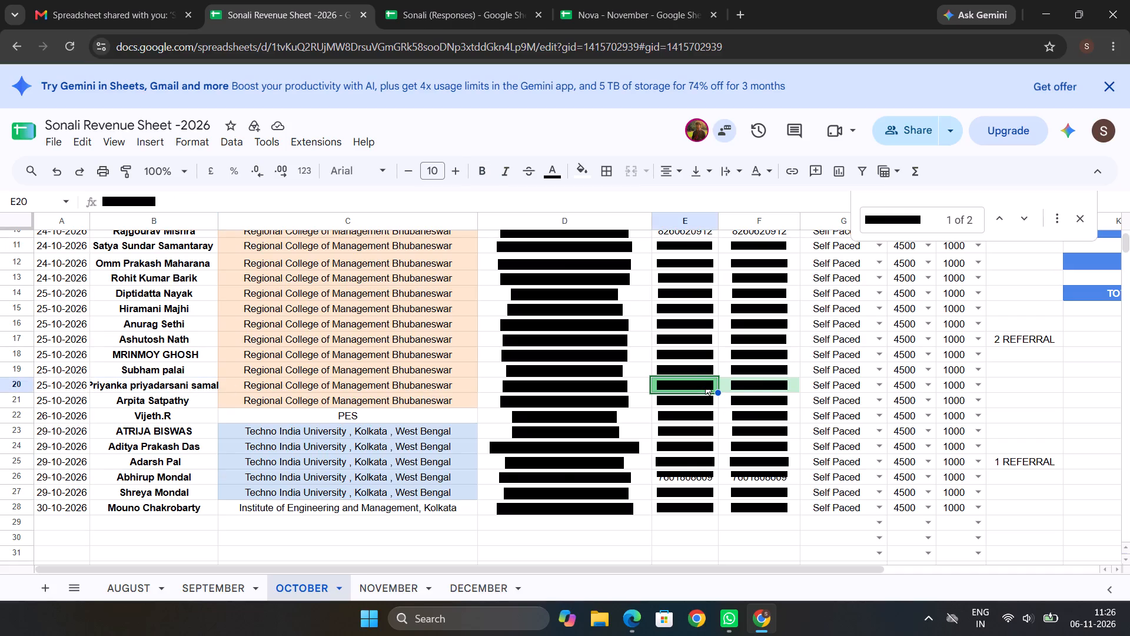
pyautogui.hotkey('ctrl', 'c')
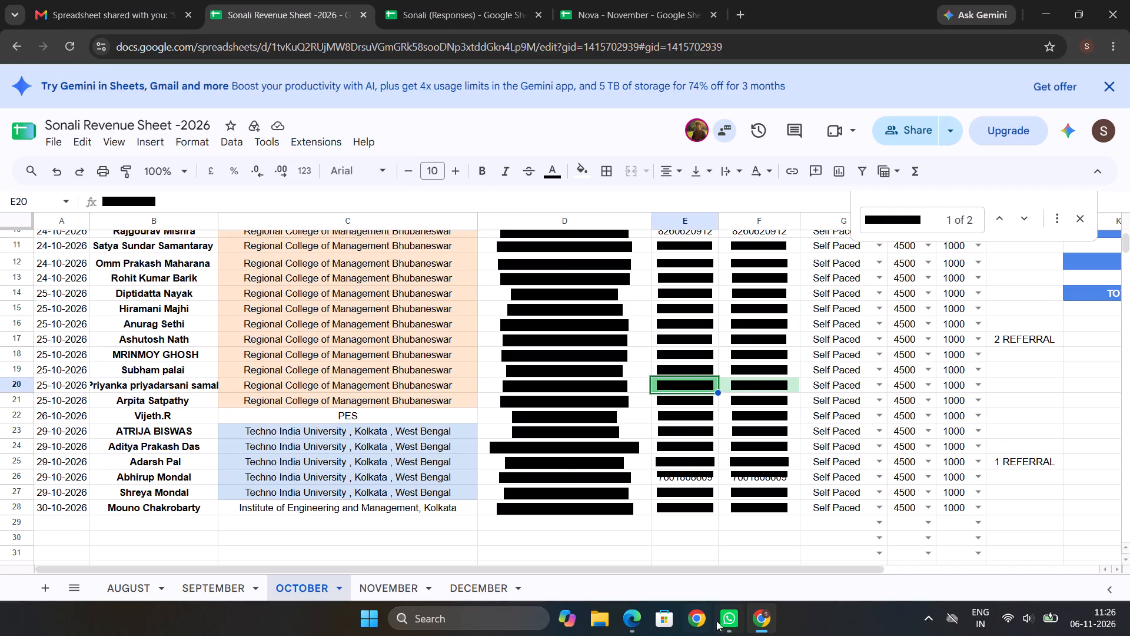
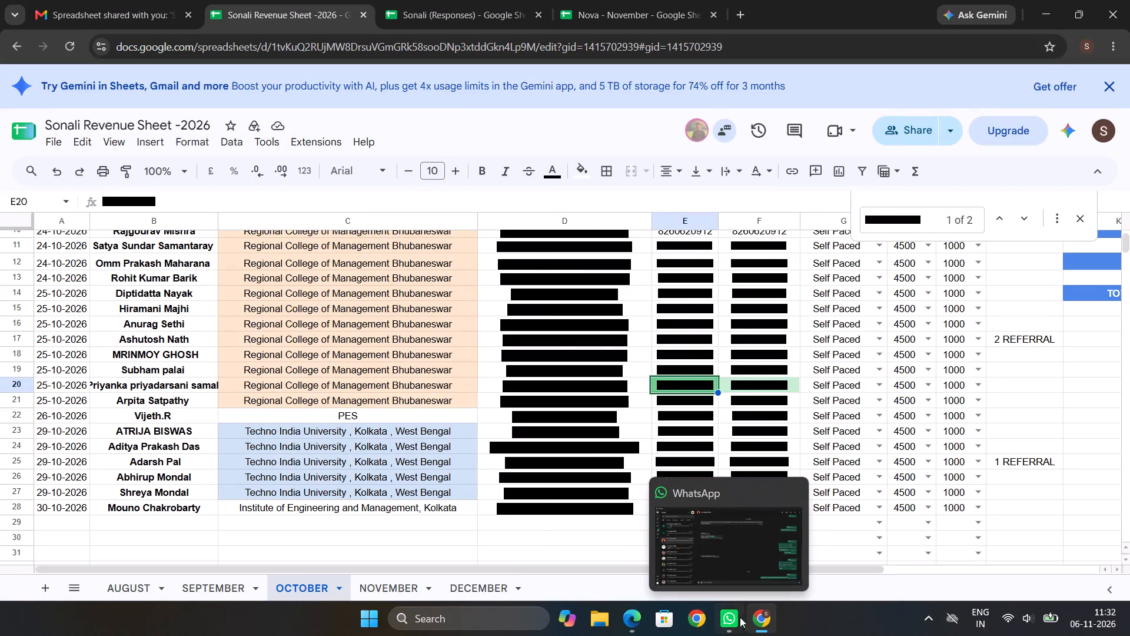
# Switch back to the Sonali sheet of the TEAM_NOVA_RECOVERY_NOVEMBER spreadsheet in Microsoft Edge.
pyautogui.click(624, 614)
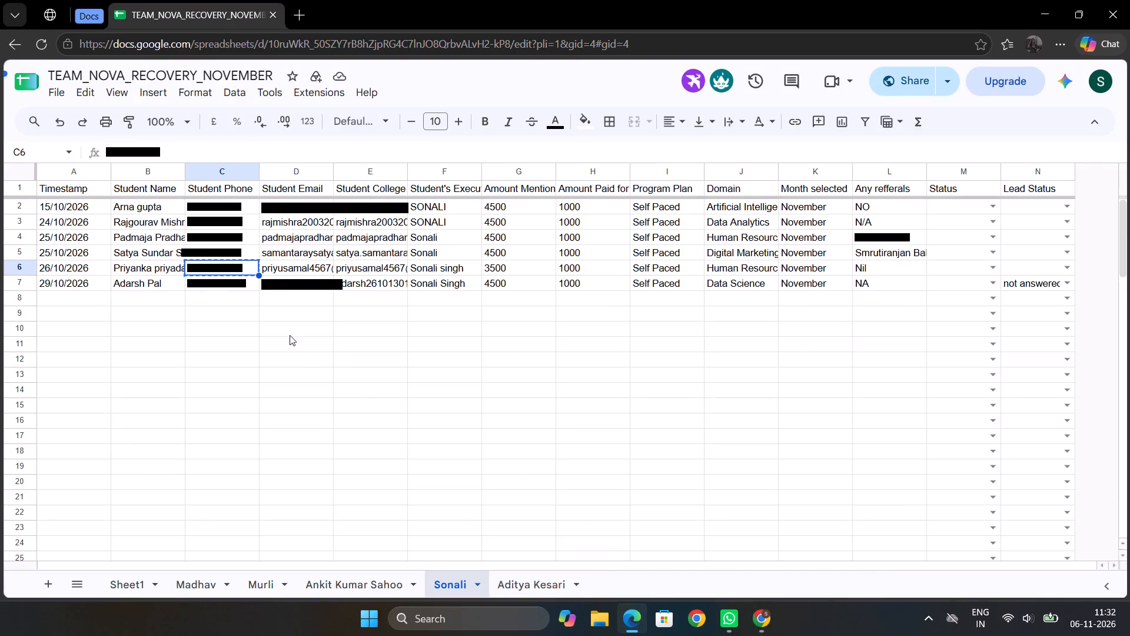
# Copy the student phone number in row 5 of the Sonali sheet and search for it in Sonali Revenue Sheet -2026's OCTOBER sheet in Chrome.
pyautogui.click(224, 256)
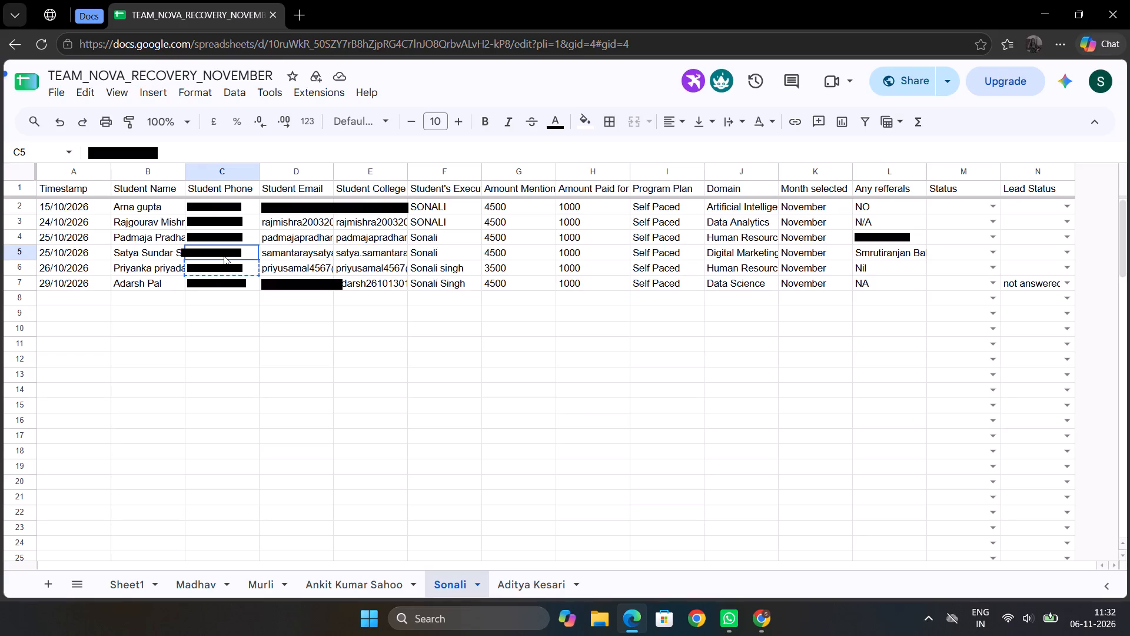
pyautogui.hotkey('ctrl', 'c')
pyautogui.click(761, 625)
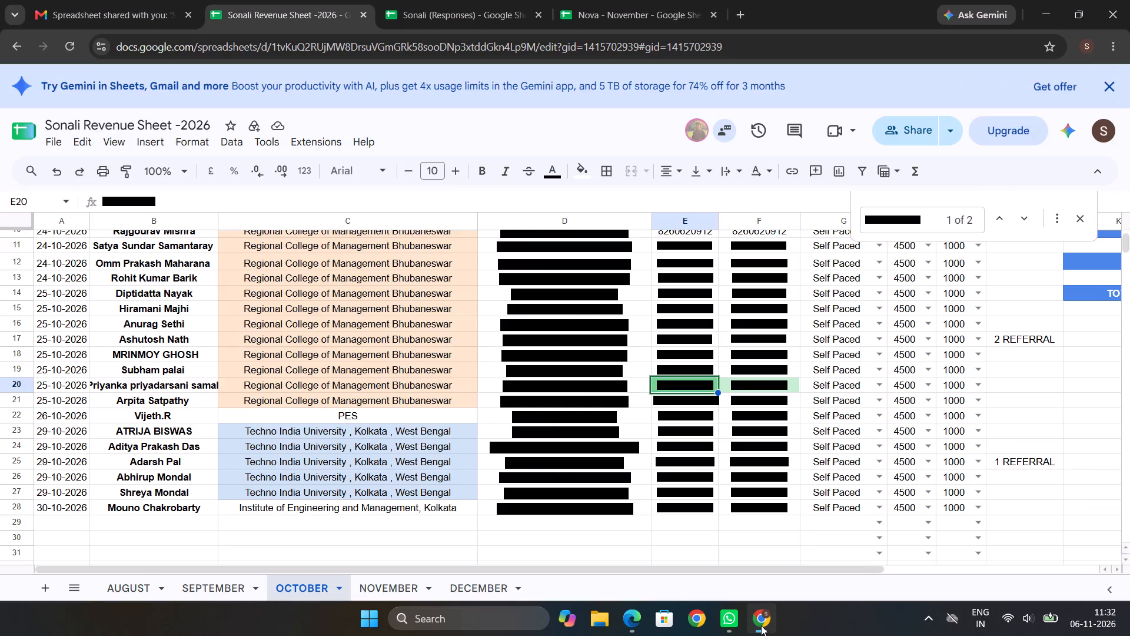
pyautogui.click(924, 218)
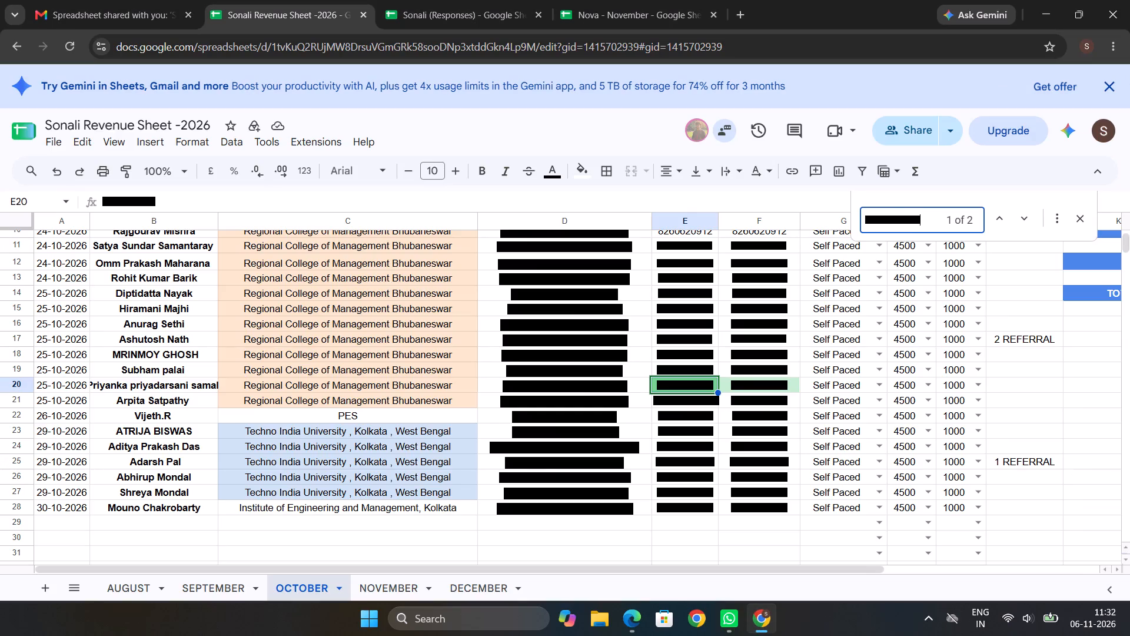
pyautogui.press('BackSpace')
pyautogui.press('BackSpace')
pyautogui.press('BackSpace')
pyautogui.press('BackSpace')
pyautogui.press('BackSpace')
pyautogui.press('BackSpace')
pyautogui.press('BackSpace')
pyautogui.press('BackSpace')
pyautogui.press('BackSpace')
pyautogui.press('BackSpace')
pyautogui.press('BackSpace')
pyautogui.press('BackSpace')
pyautogui.press('BackSpace')
pyautogui.press('BackSpace')
pyautogui.press('BackSpace')
pyautogui.press('BackSpace')
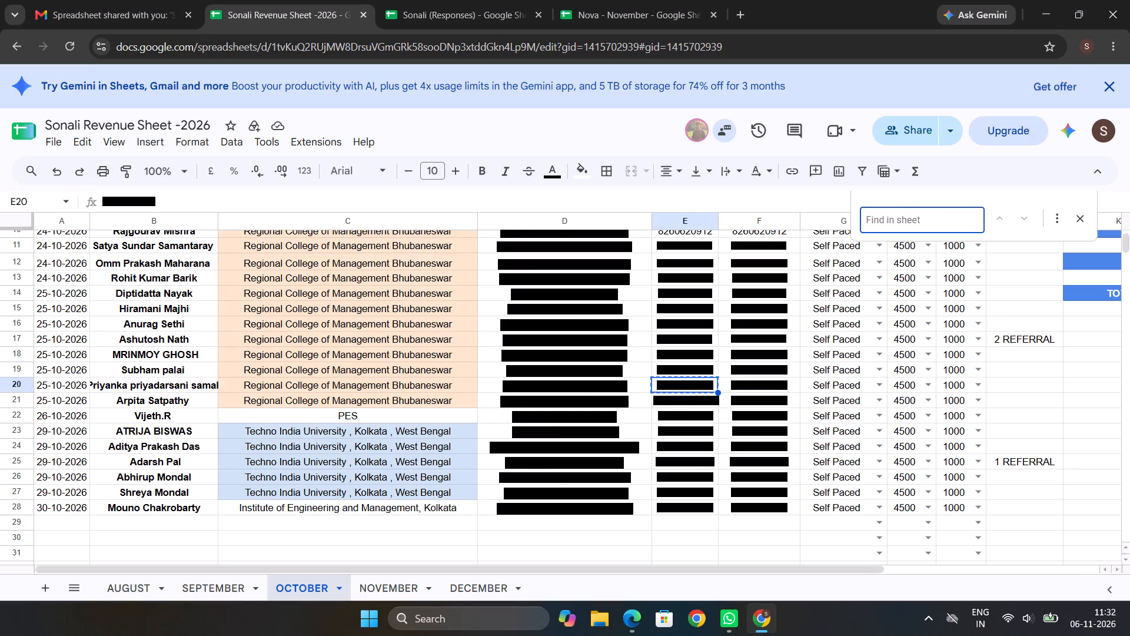
pyautogui.hotkey('ctrl', 'f')
pyautogui.click(879, 223)
pyautogui.hotkey('ctrl', 'v')
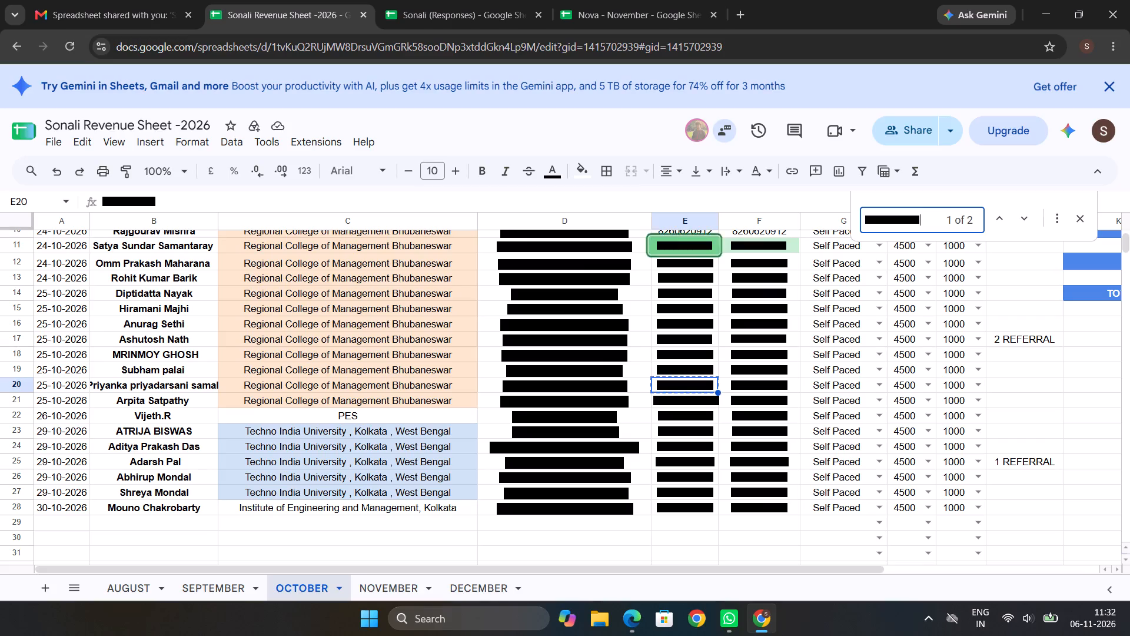
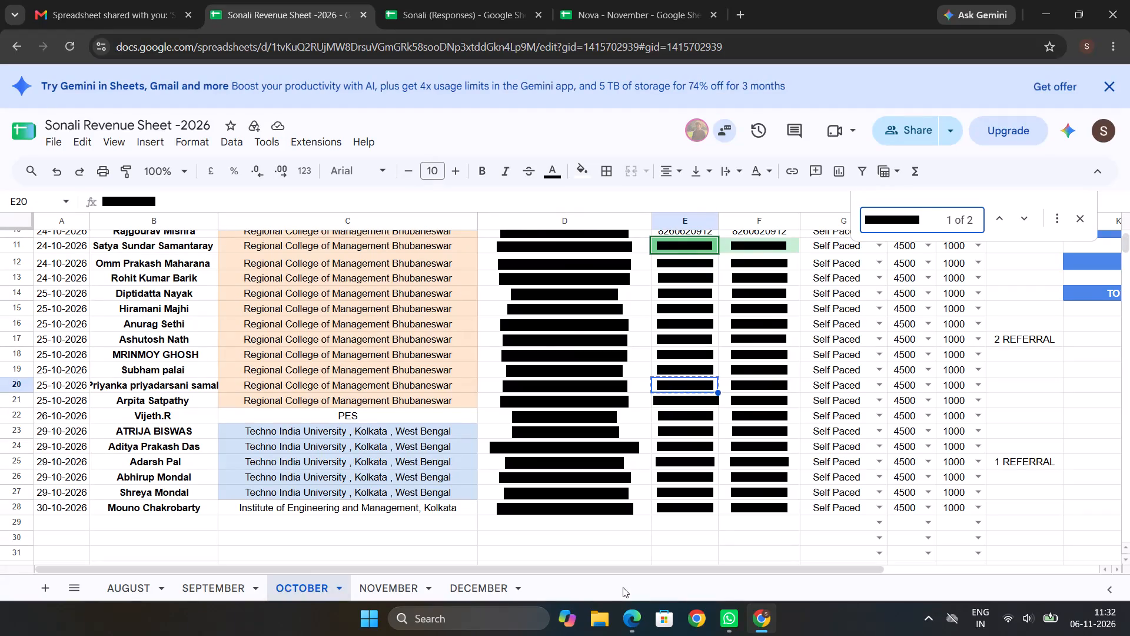
# Switch to the TEAM_NOVA_RECOVERY_NOVEMBER spreadsheet in Edge and review the available Lead Status options for row 5 of the Sonali sheet.
pyautogui.click(628, 609)
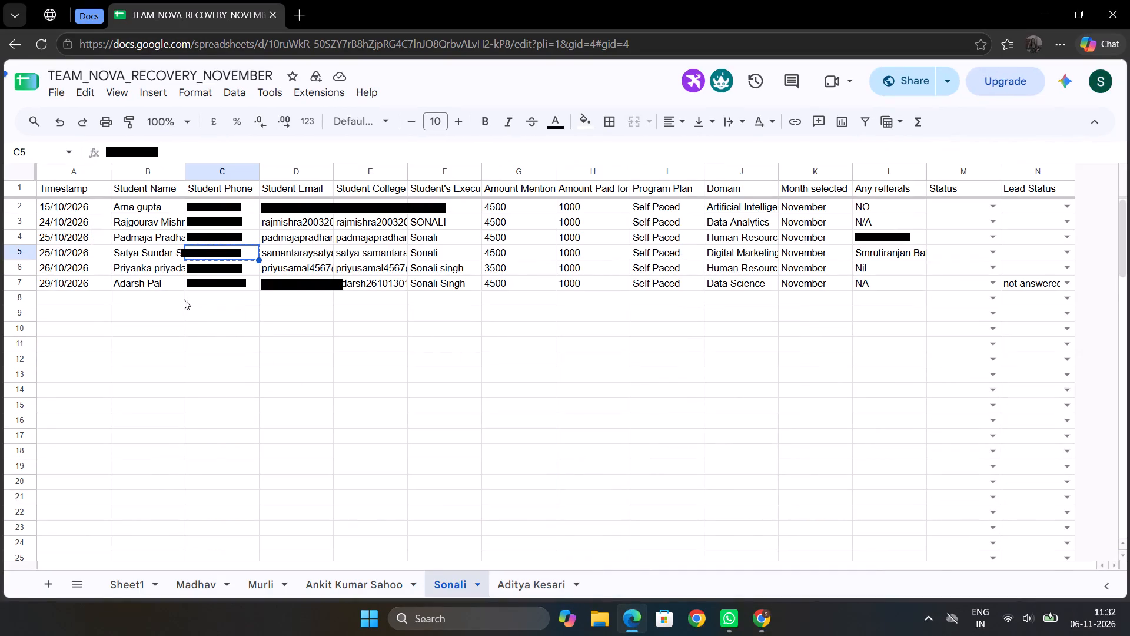
pyautogui.click(157, 257)
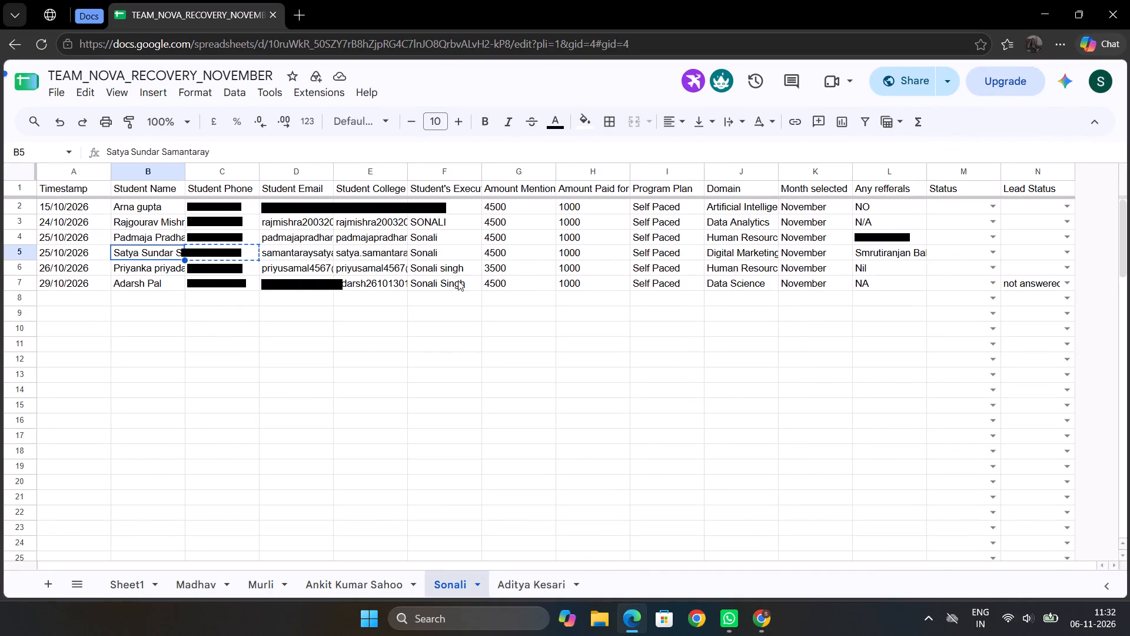
pyautogui.click(1065, 250)
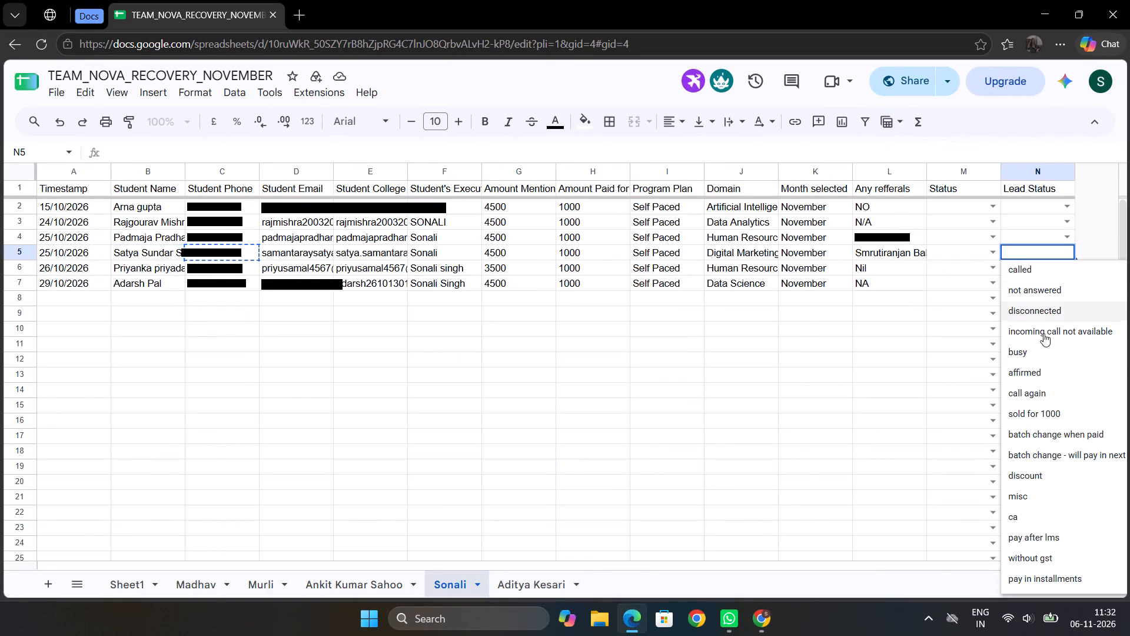
pyautogui.scroll(-3, 1039, 349)
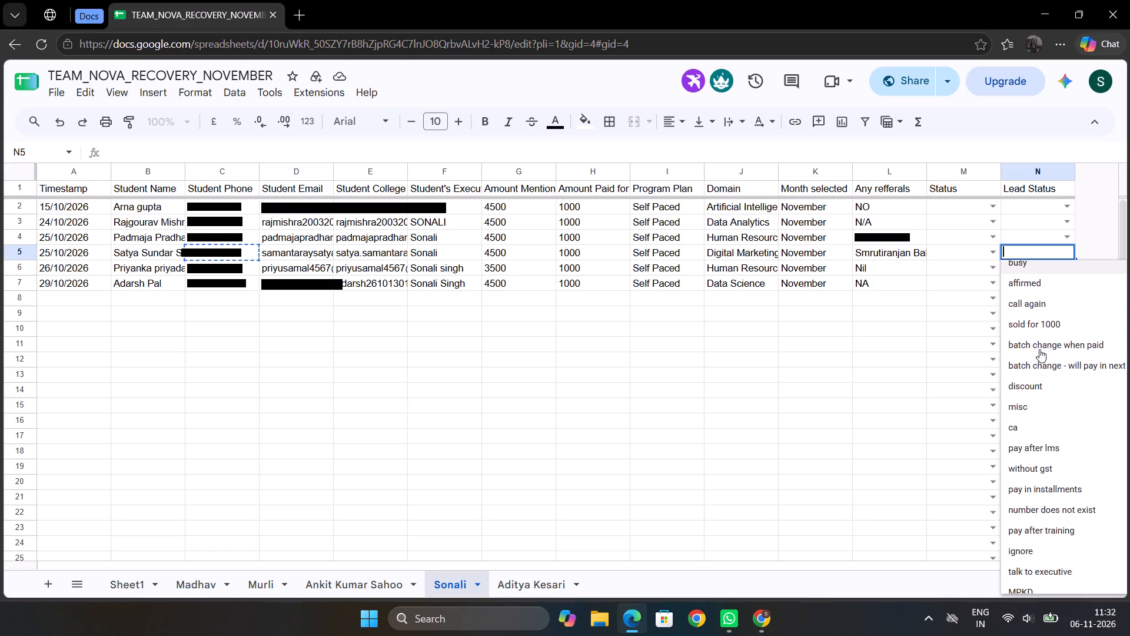
pyautogui.scroll(-3, 1039, 349)
pyautogui.scroll(6, 1039, 349)
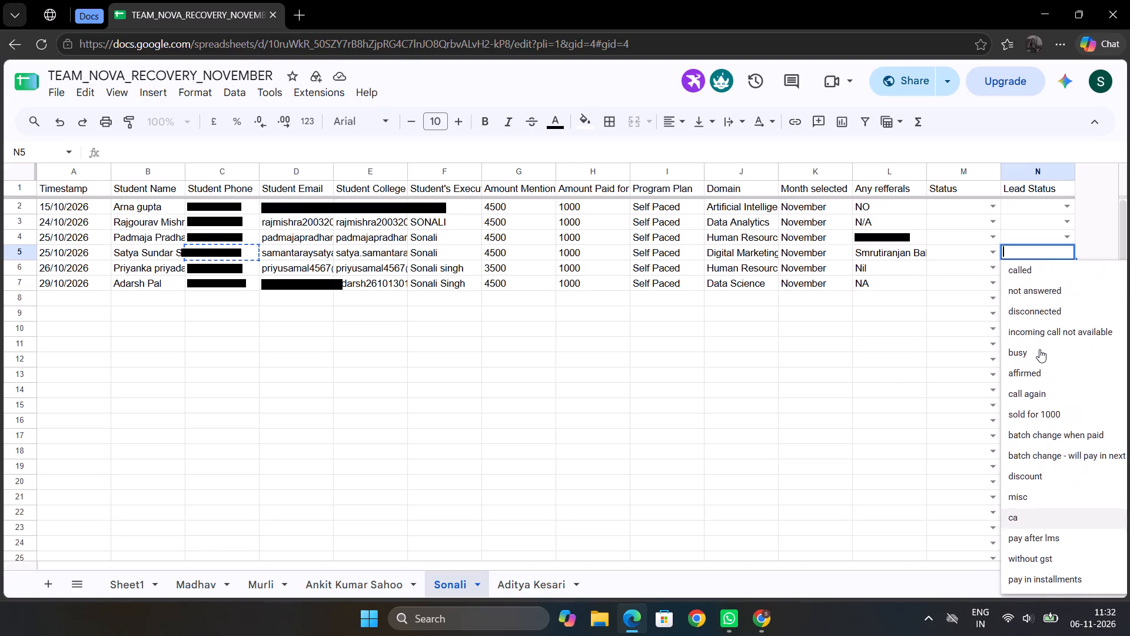
pyautogui.click(873, 373)
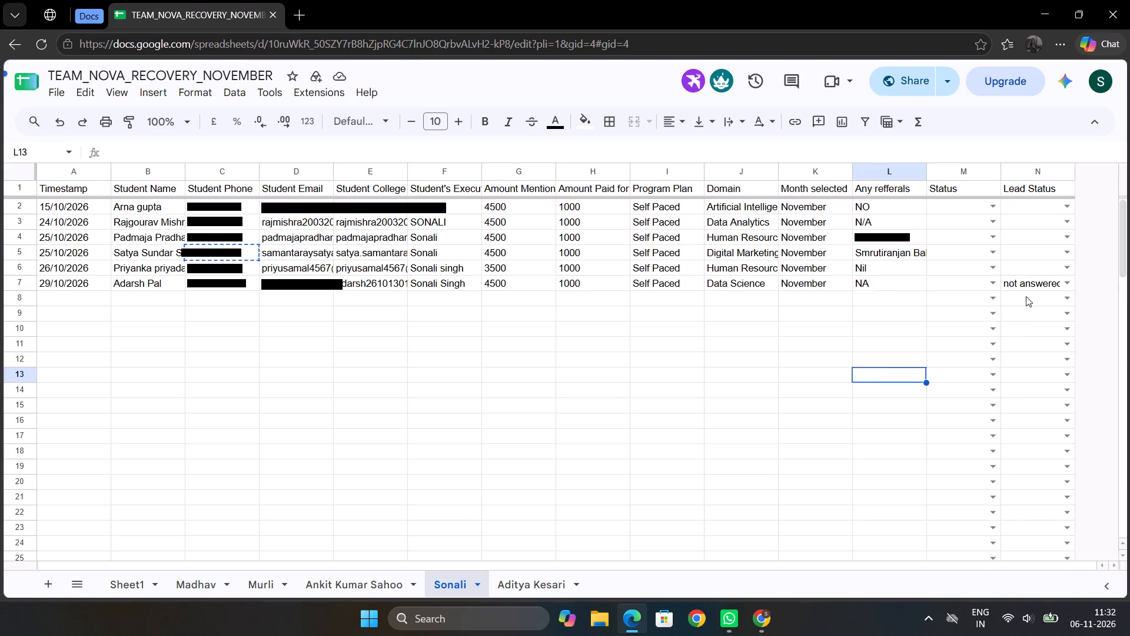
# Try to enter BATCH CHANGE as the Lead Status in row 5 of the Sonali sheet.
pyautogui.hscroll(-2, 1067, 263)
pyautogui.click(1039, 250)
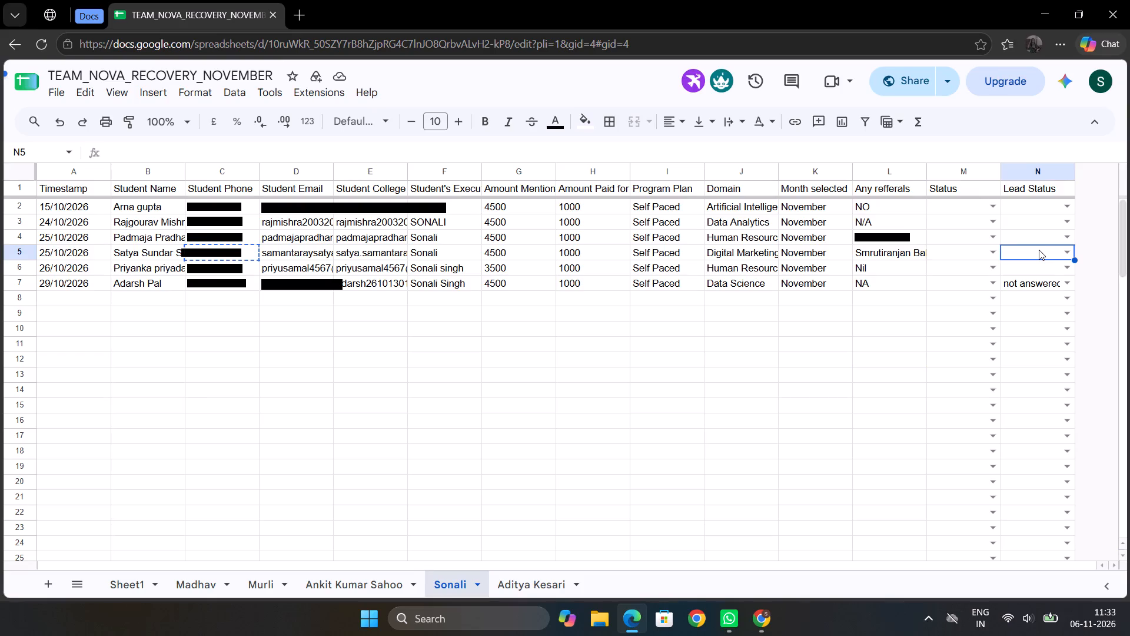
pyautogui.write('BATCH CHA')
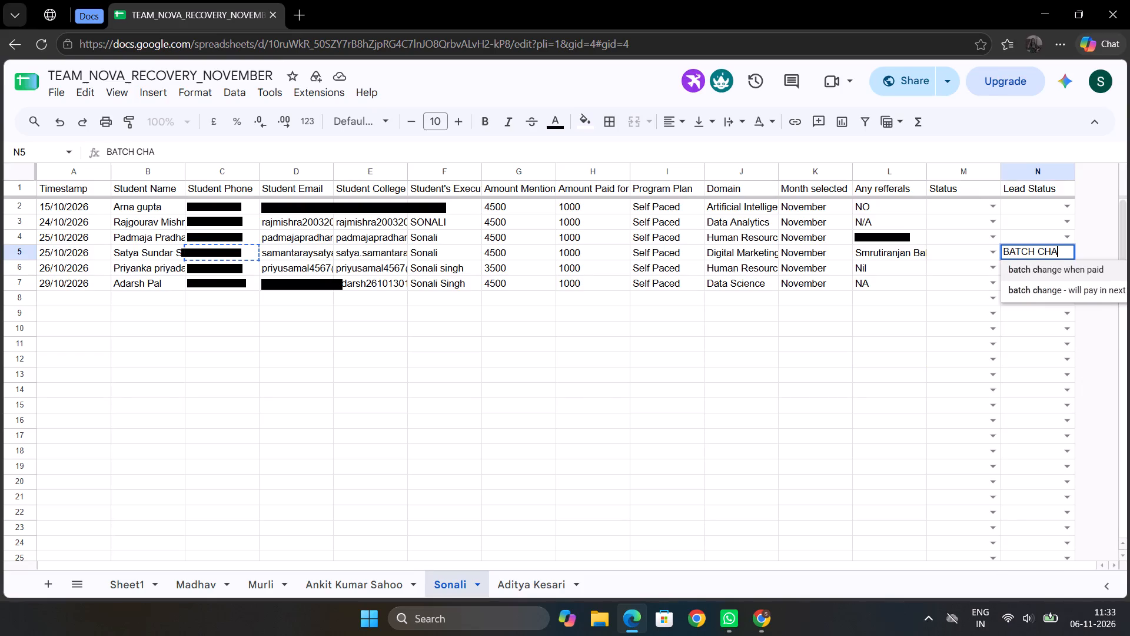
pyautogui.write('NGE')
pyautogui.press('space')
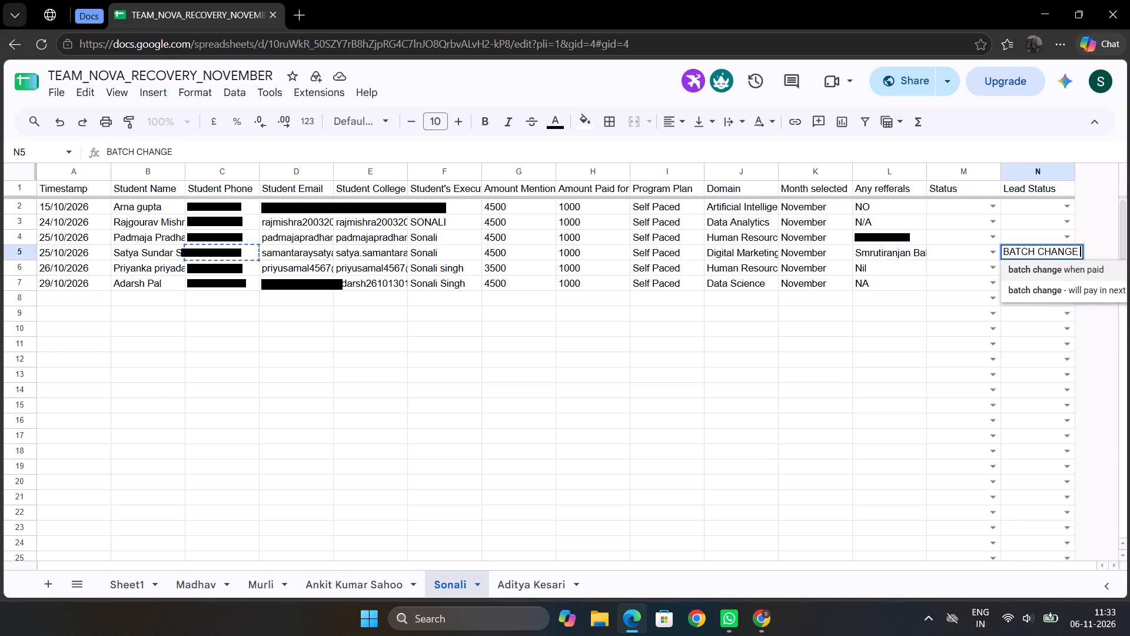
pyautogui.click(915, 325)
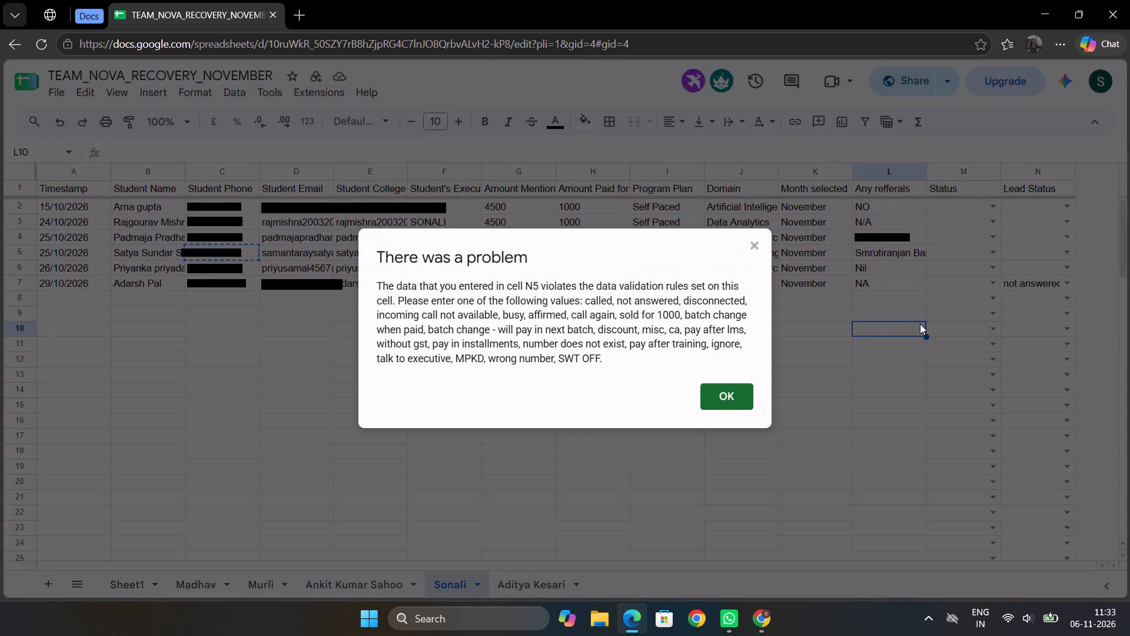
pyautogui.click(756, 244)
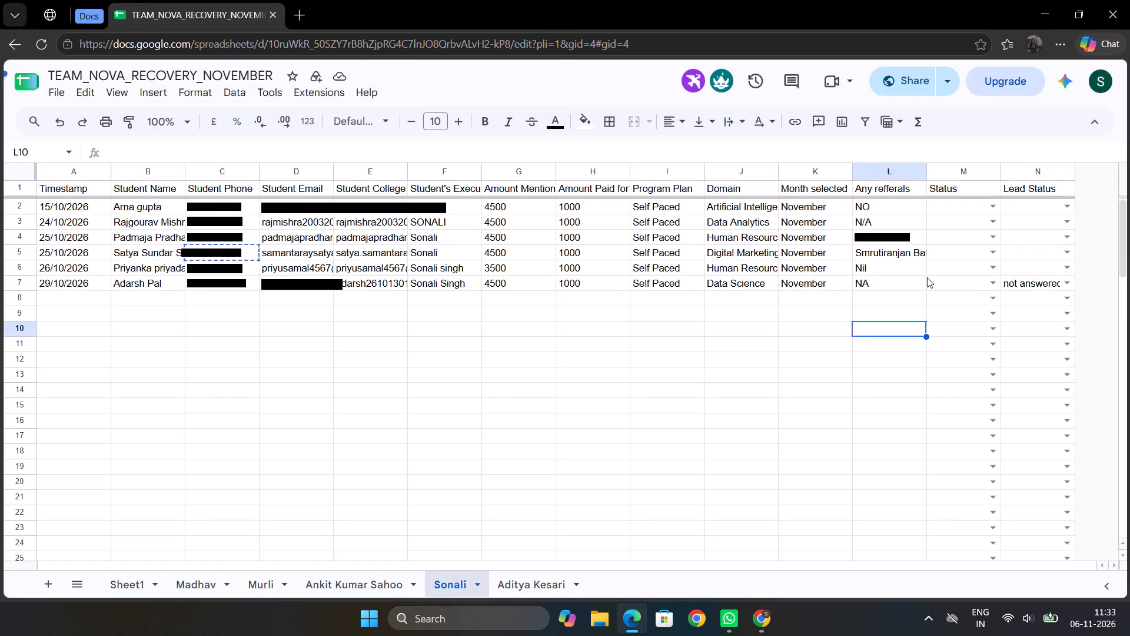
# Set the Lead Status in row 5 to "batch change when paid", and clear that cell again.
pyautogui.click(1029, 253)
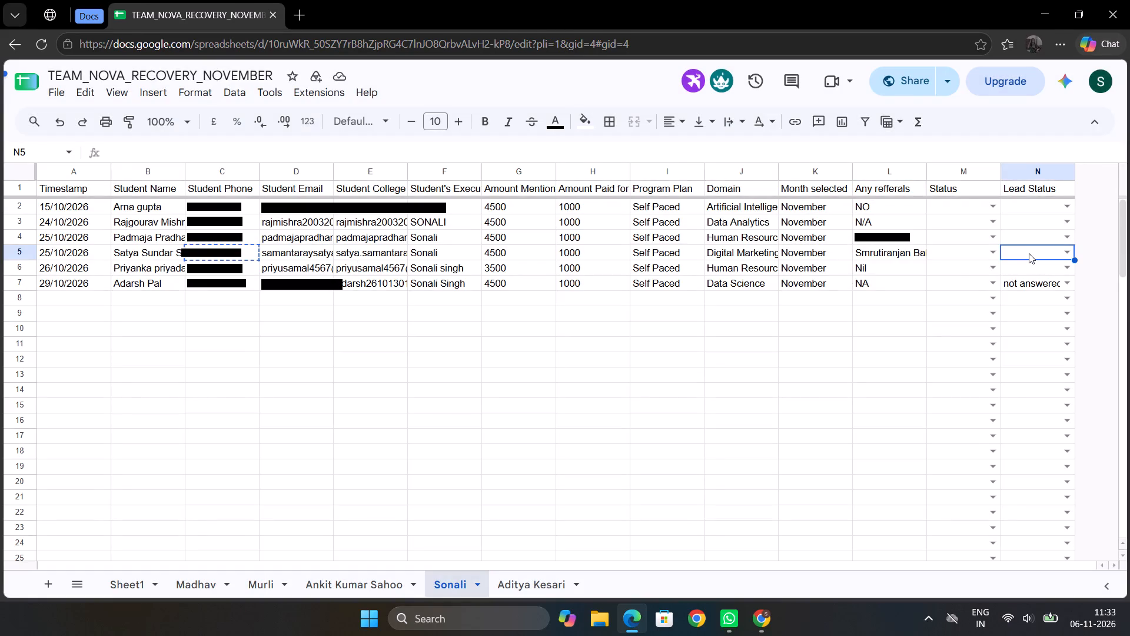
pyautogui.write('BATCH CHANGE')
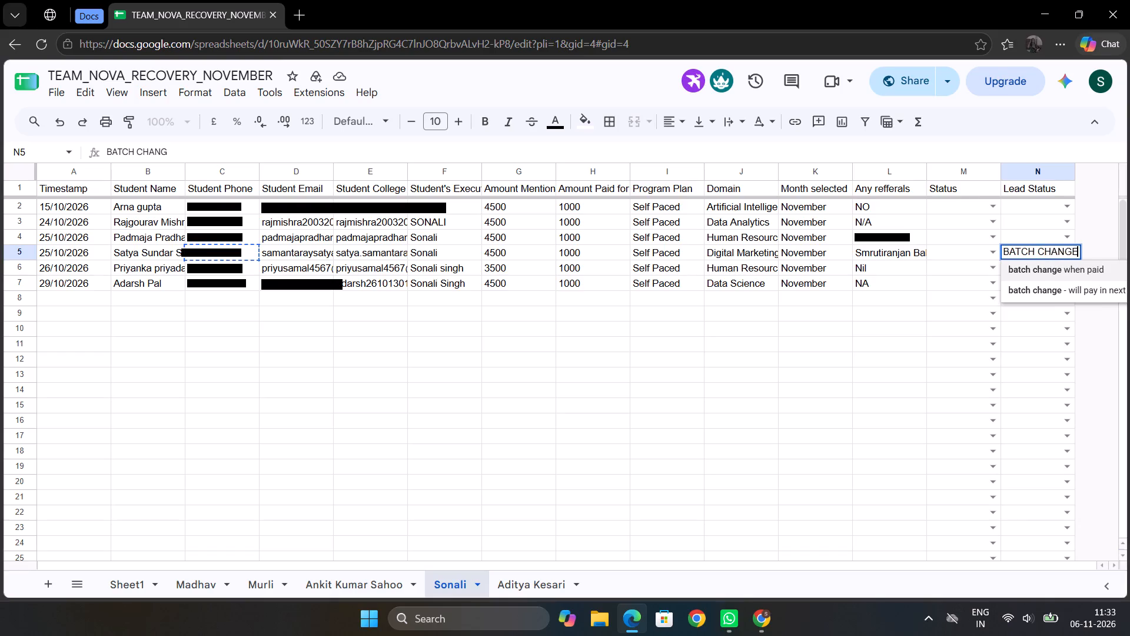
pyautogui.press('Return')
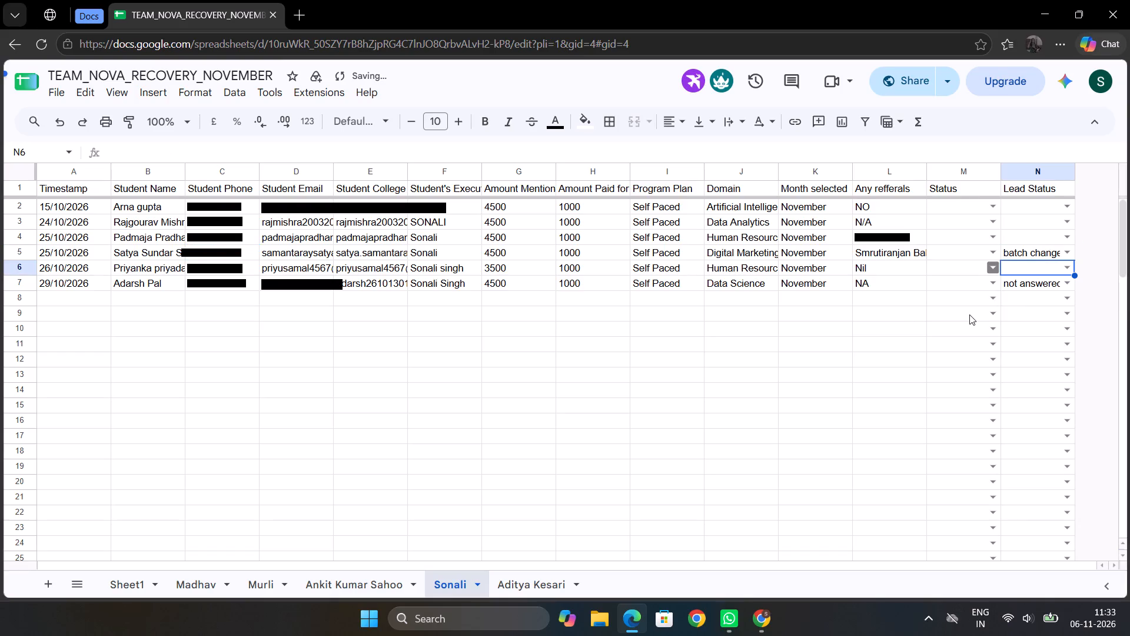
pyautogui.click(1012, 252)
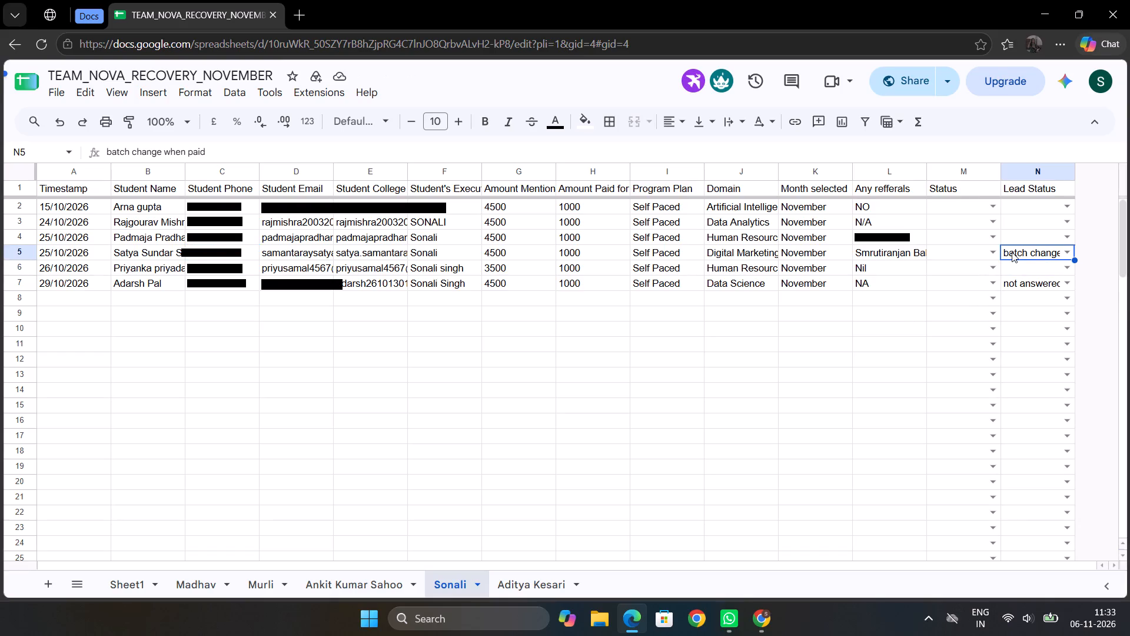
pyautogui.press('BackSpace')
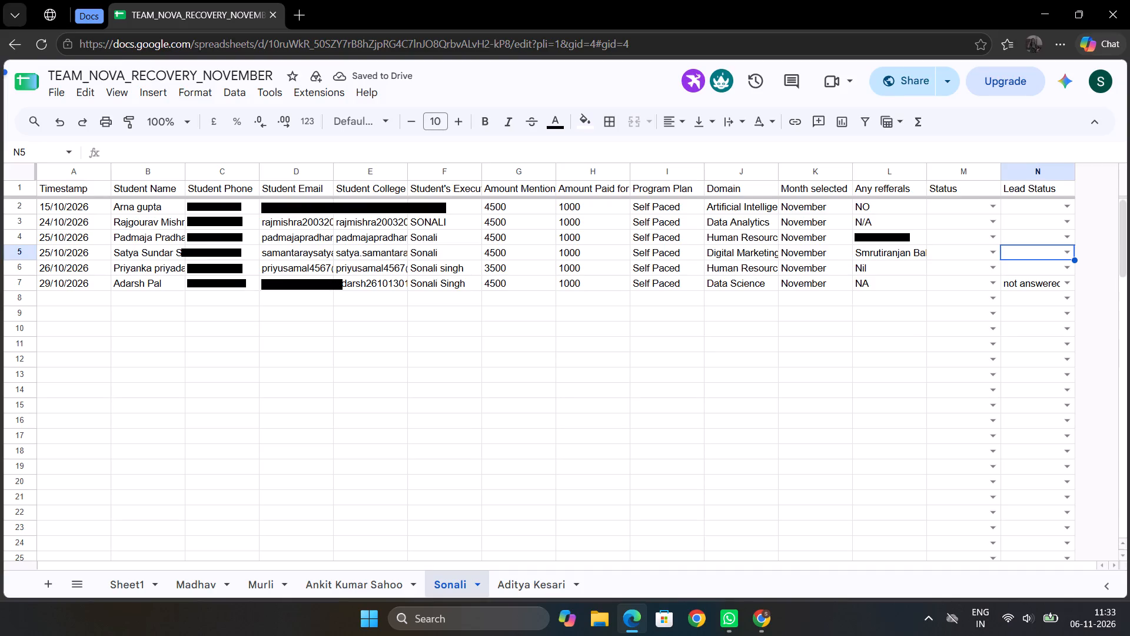
# Set the Lead Status in row 6 of the Sonali sheet to "not answered".
pyautogui.click(1067, 268)
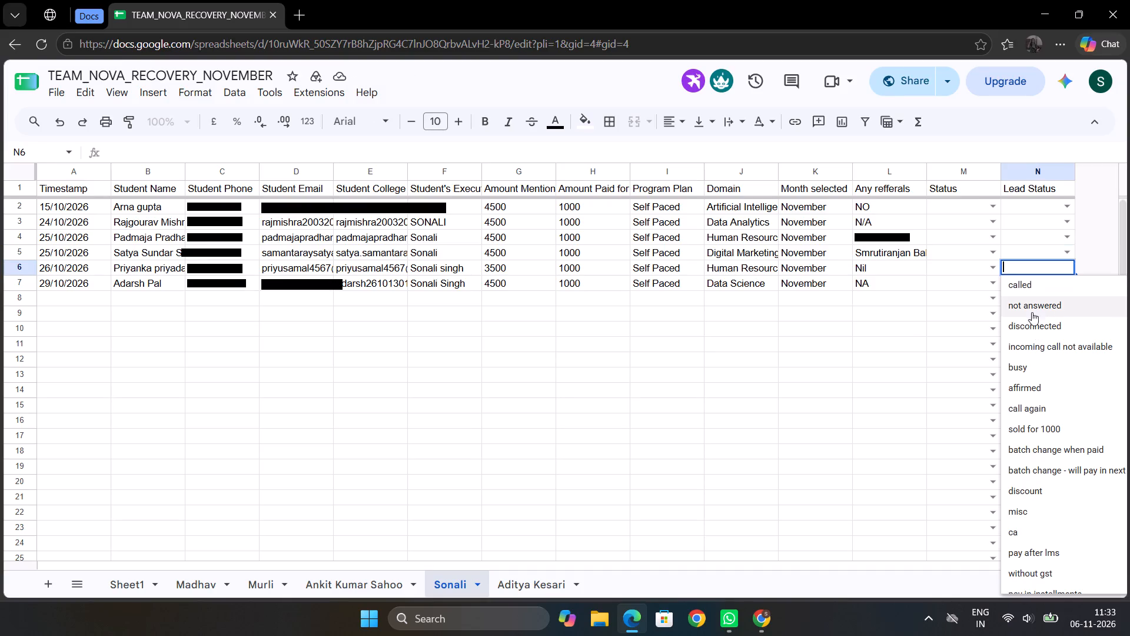
pyautogui.click(1030, 307)
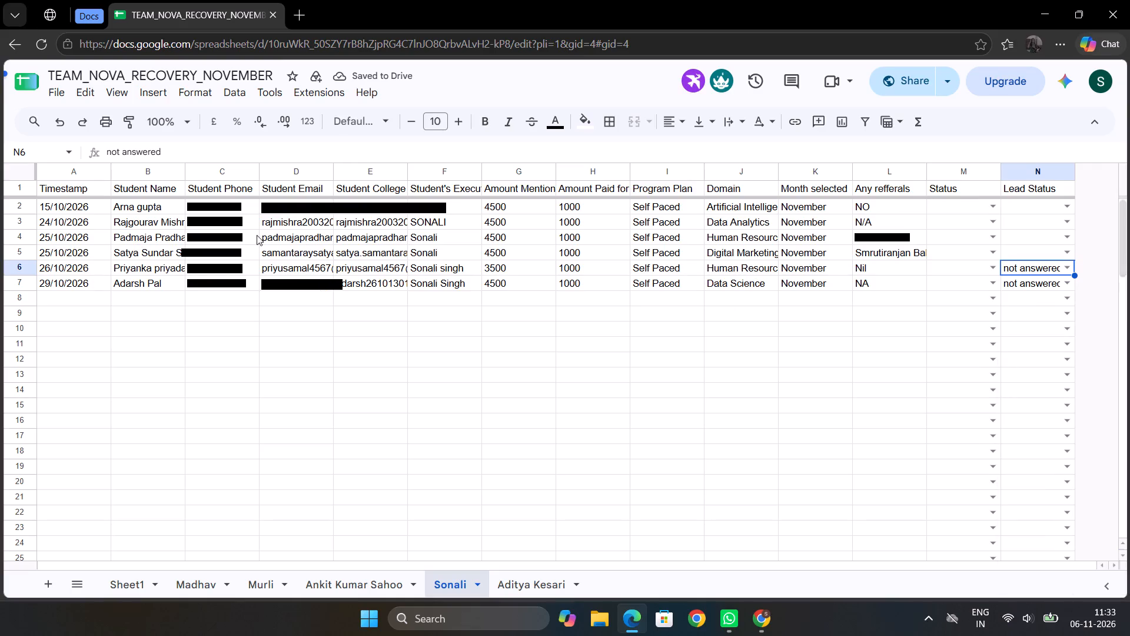
# Copy the student phone number in row 4 of the Sonali sheet.
pyautogui.click(228, 237)
pyautogui.hotkey('ctrl', 'c')
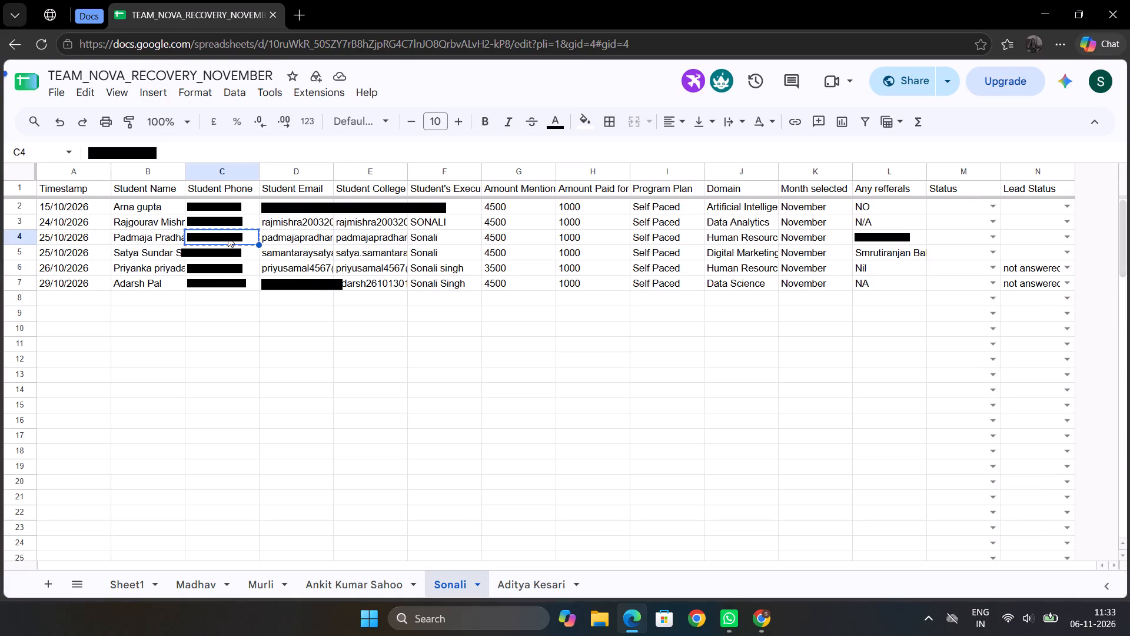
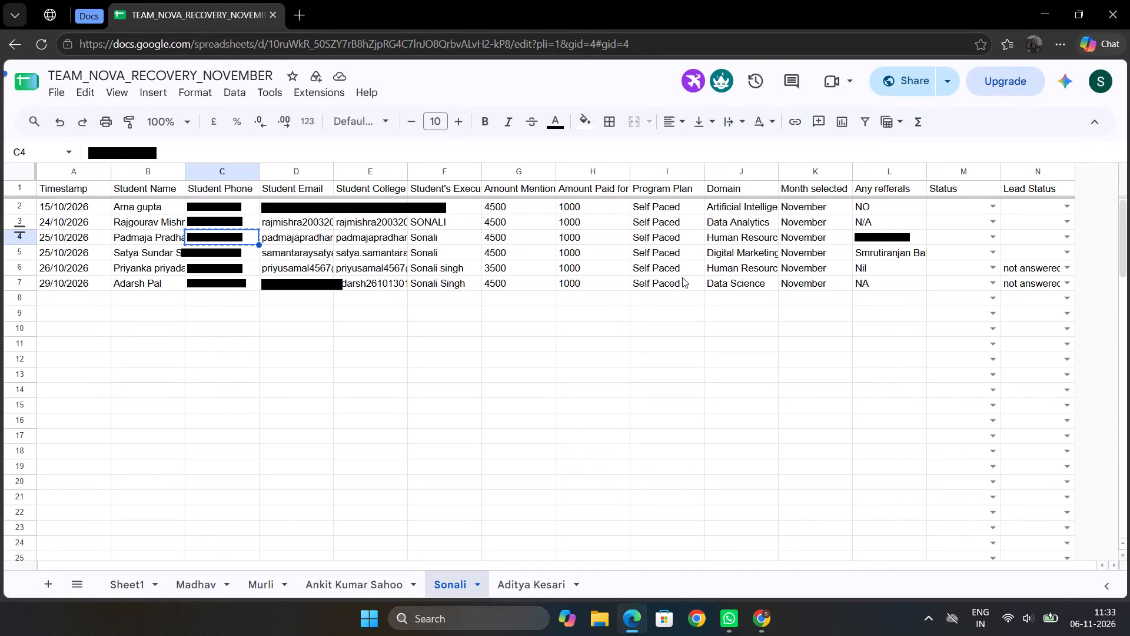
# Set the Lead Status in row 5 of the Sonali sheet to "batch change - will pay in next batch".
pyautogui.click(1067, 249)
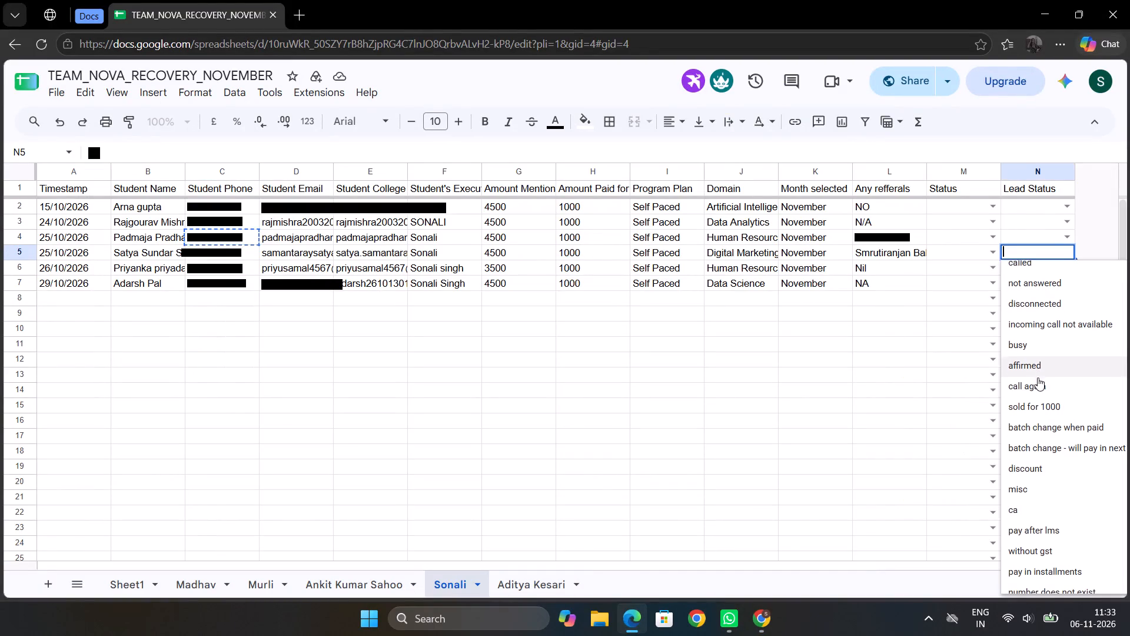
pyautogui.click(1041, 425)
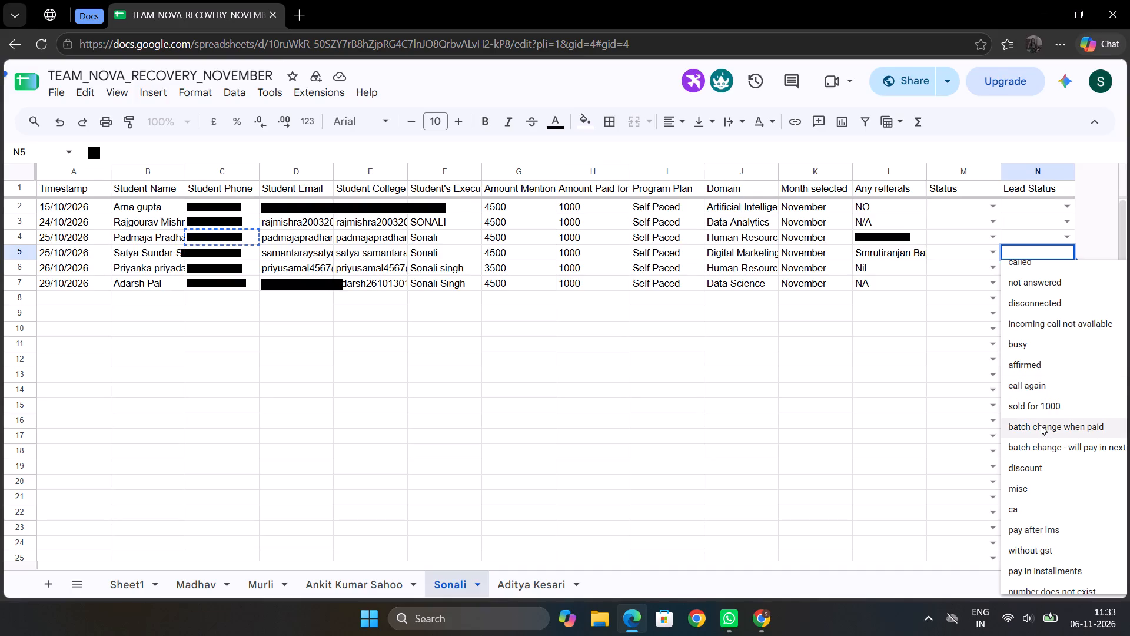
pyautogui.click(1061, 257)
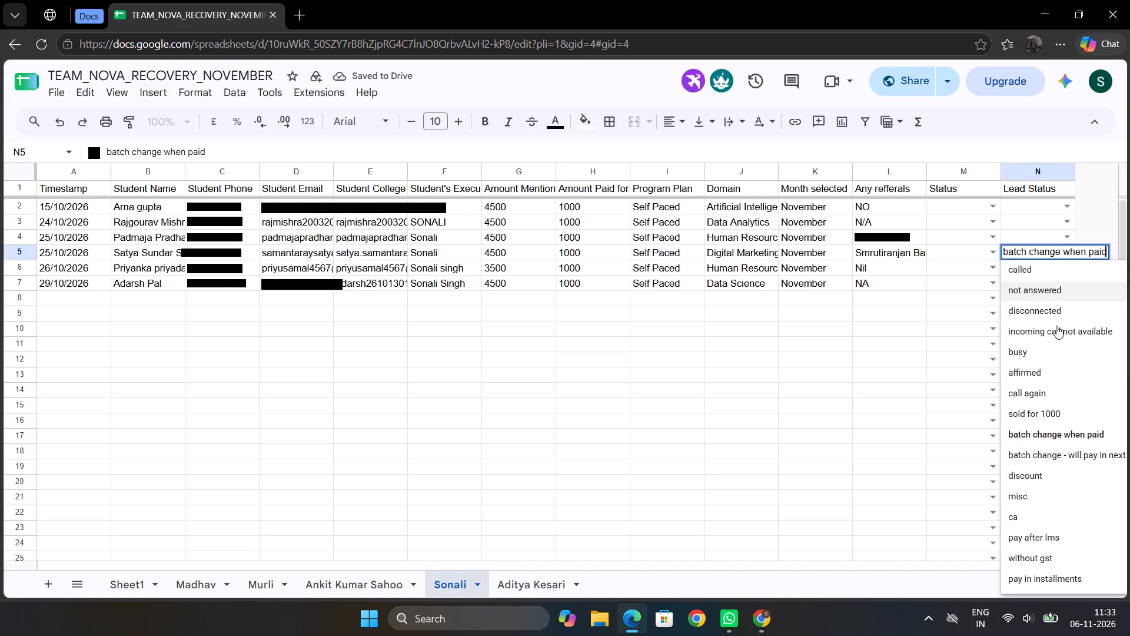
pyautogui.click(1034, 455)
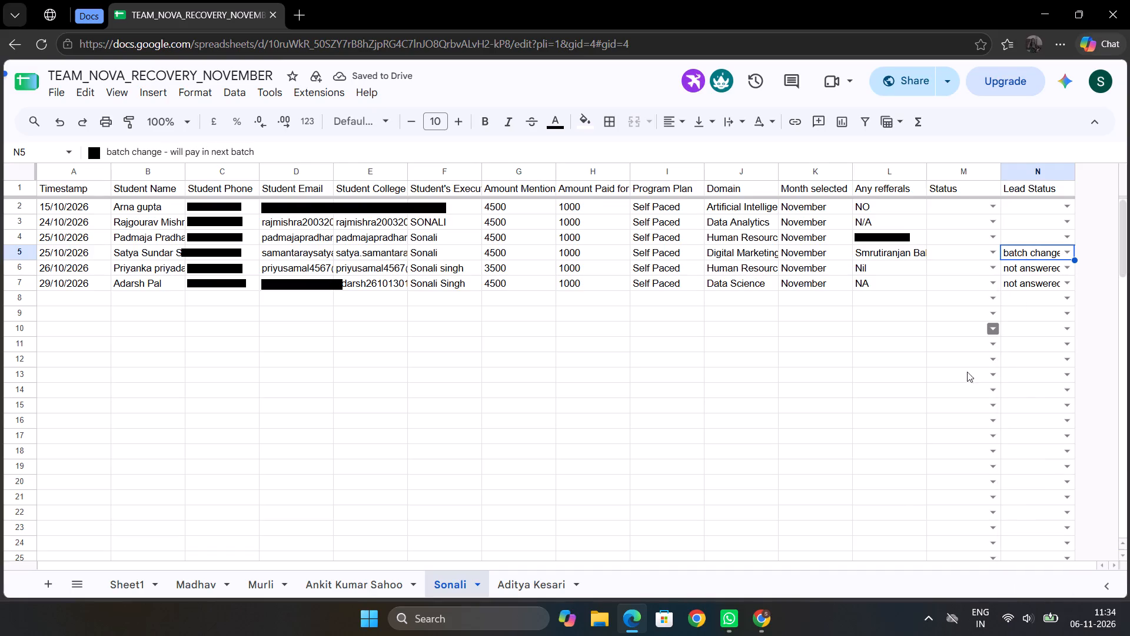
# Copy the student phone number in row 4 of the Sonali recovery sheet again.
pyautogui.click(762, 617)
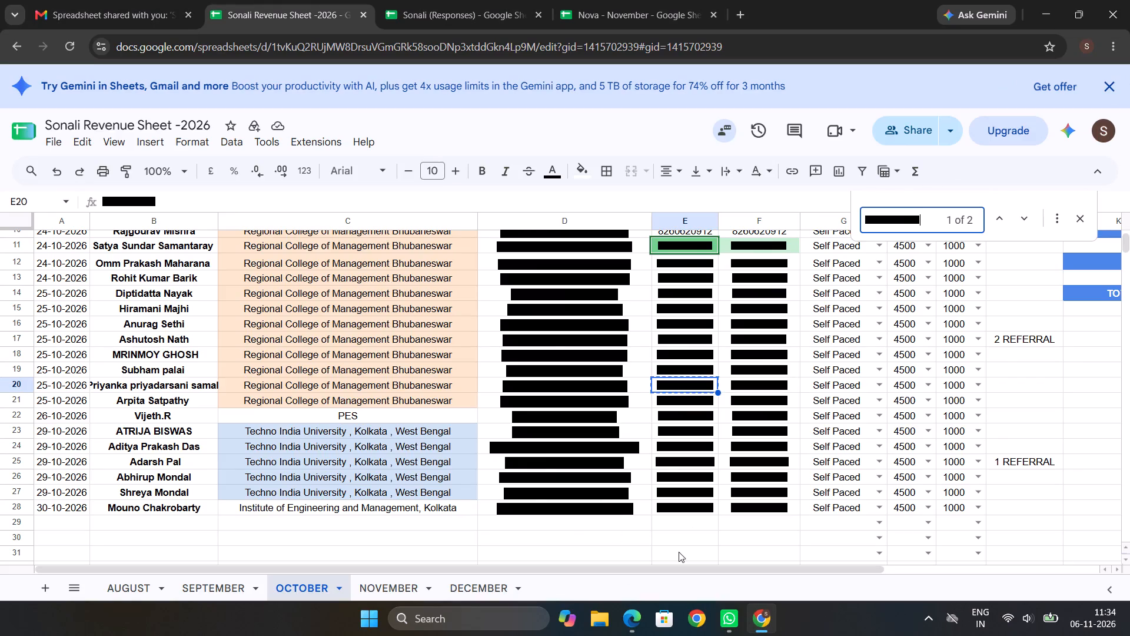
pyautogui.click(627, 610)
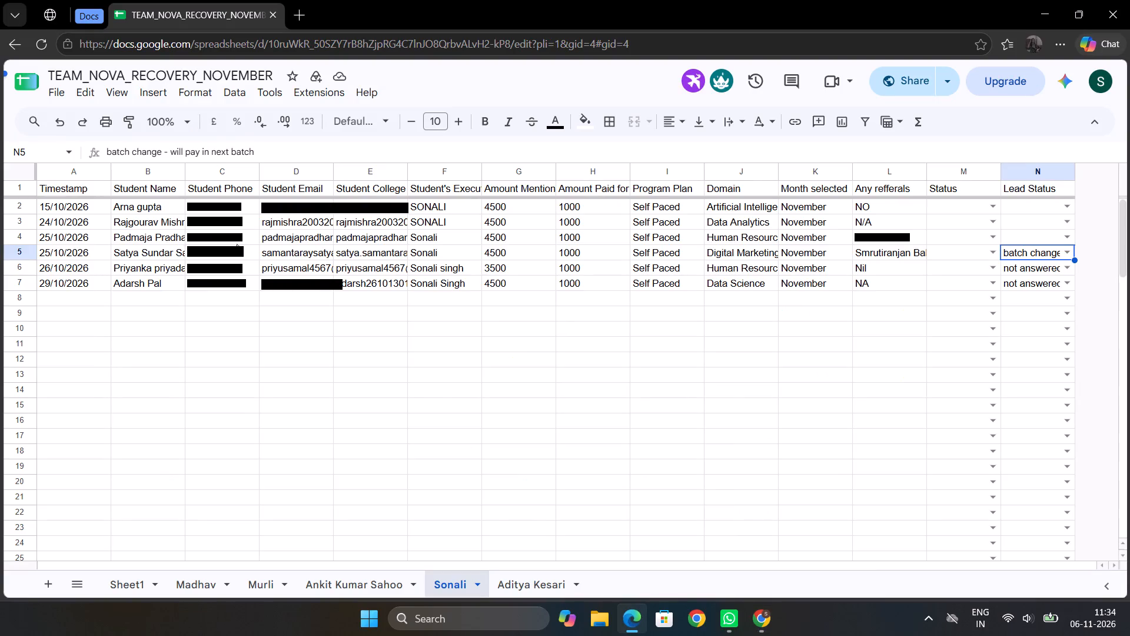
pyautogui.click(232, 238)
pyautogui.hotkey('ctrl', 'c')
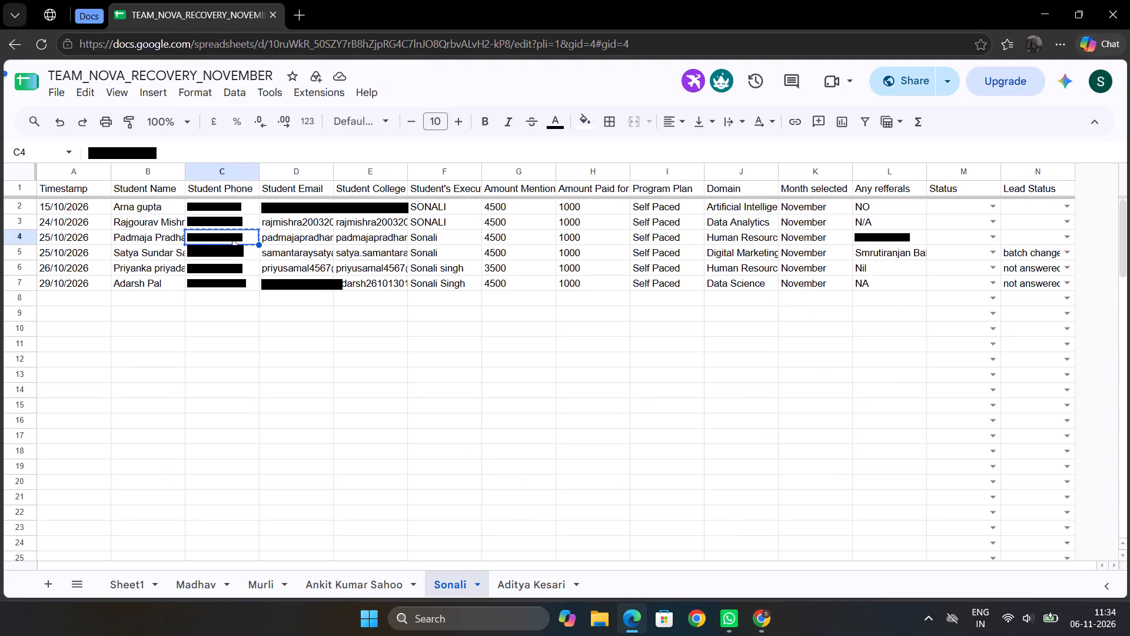
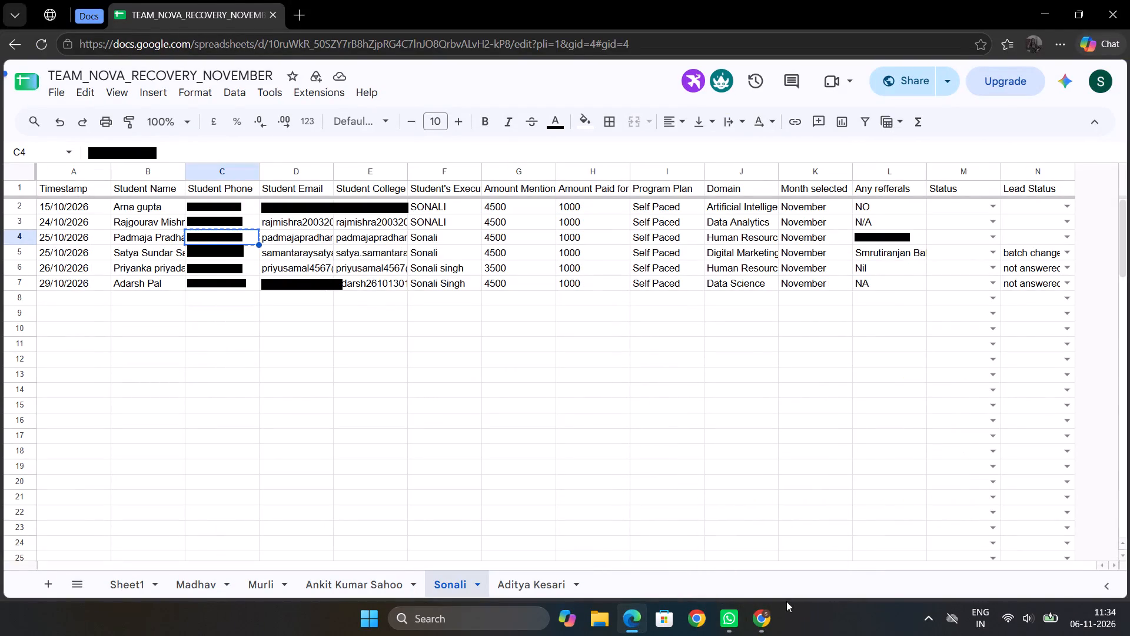
# Switch to Chrome and return to the OCTOBER sheet of Sonali Revenue Sheet -2026 for the phone number lookup.
pyautogui.click(760, 625)
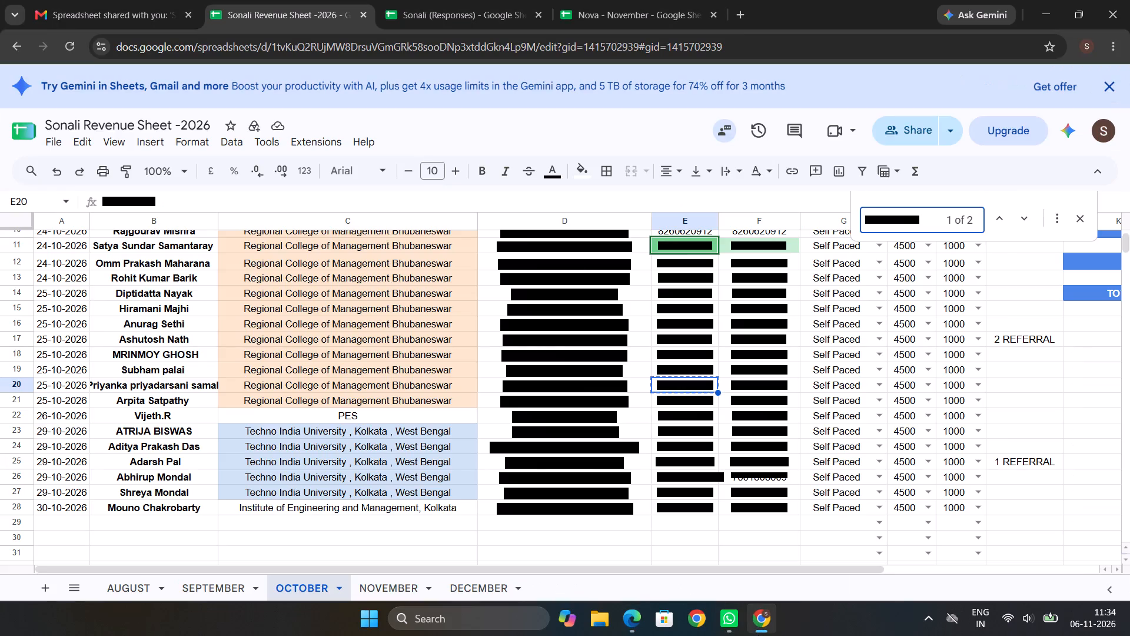
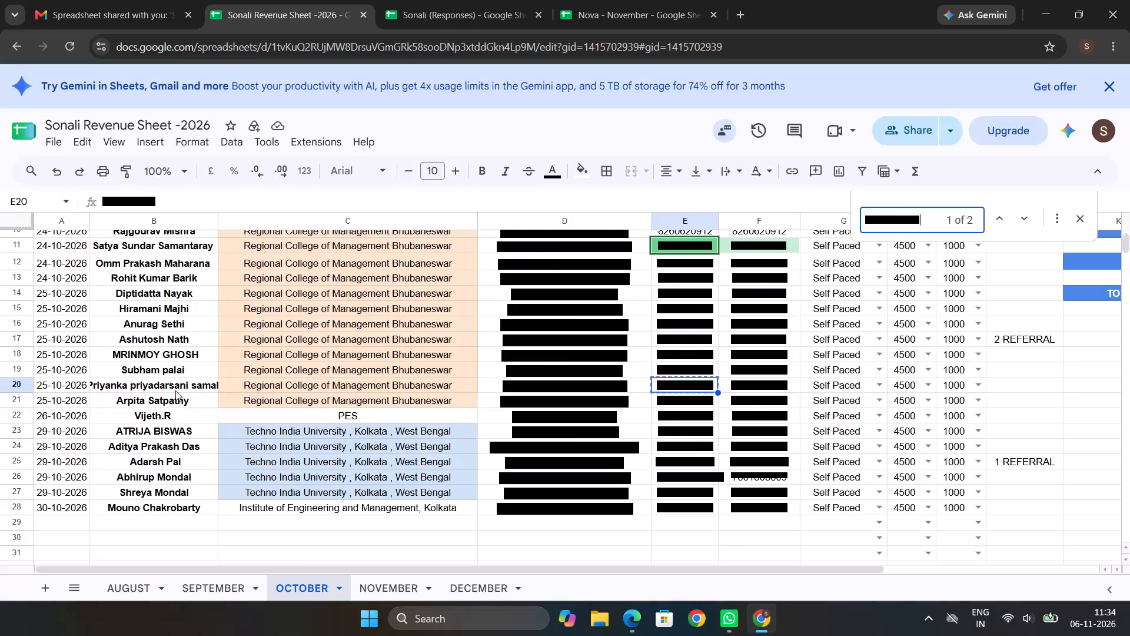
# Select the student name cell in row 20 of the OCTOBER sheet.
pyautogui.click(175, 390)
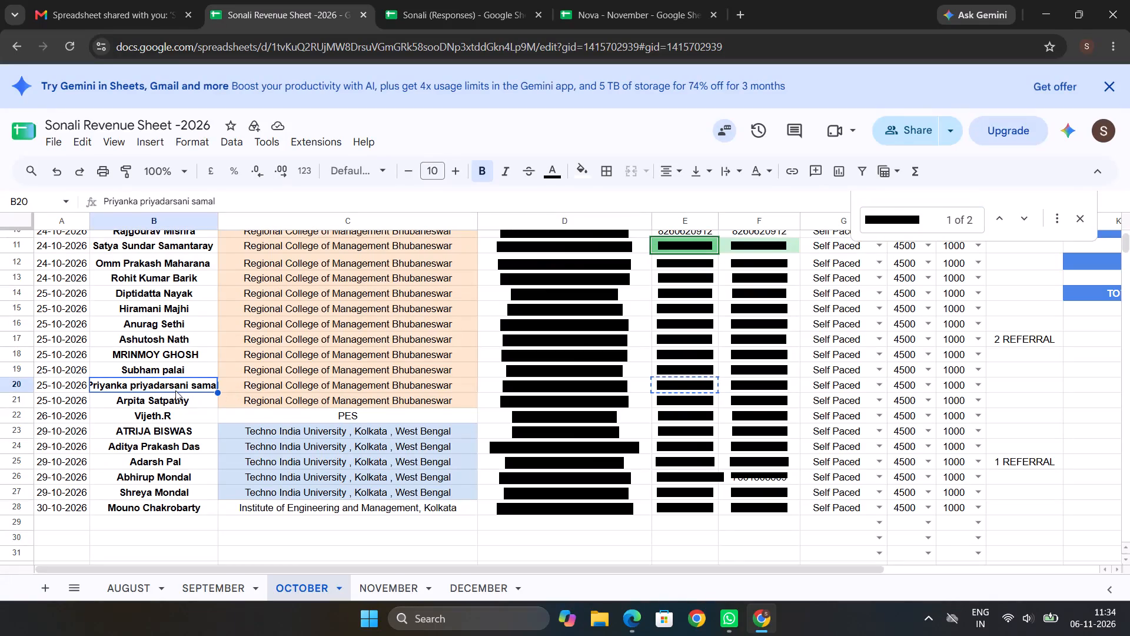
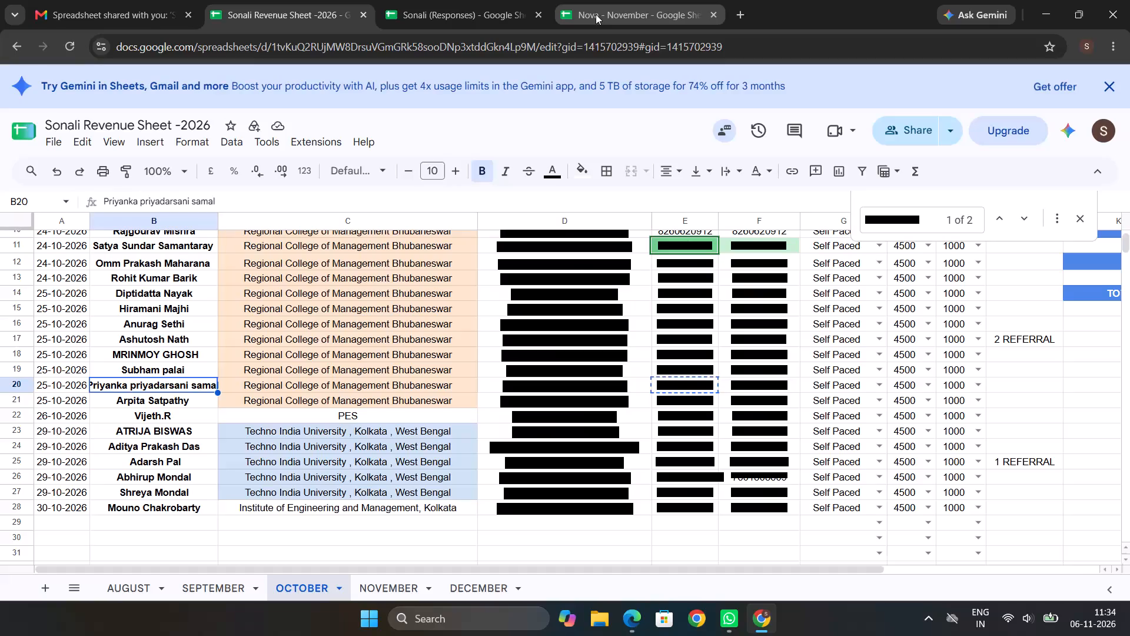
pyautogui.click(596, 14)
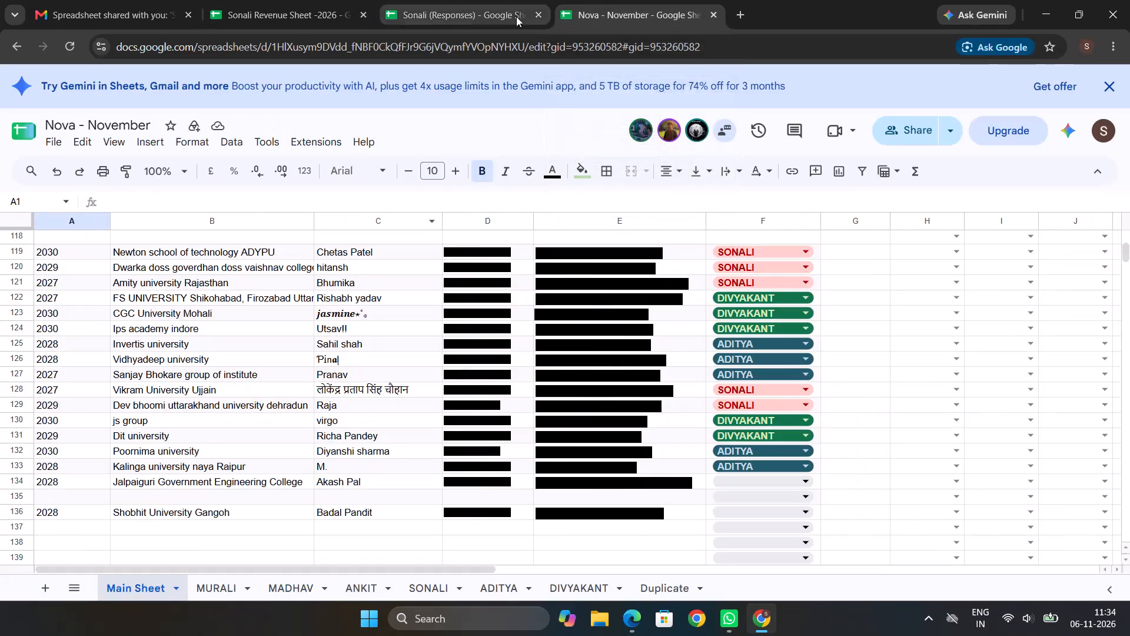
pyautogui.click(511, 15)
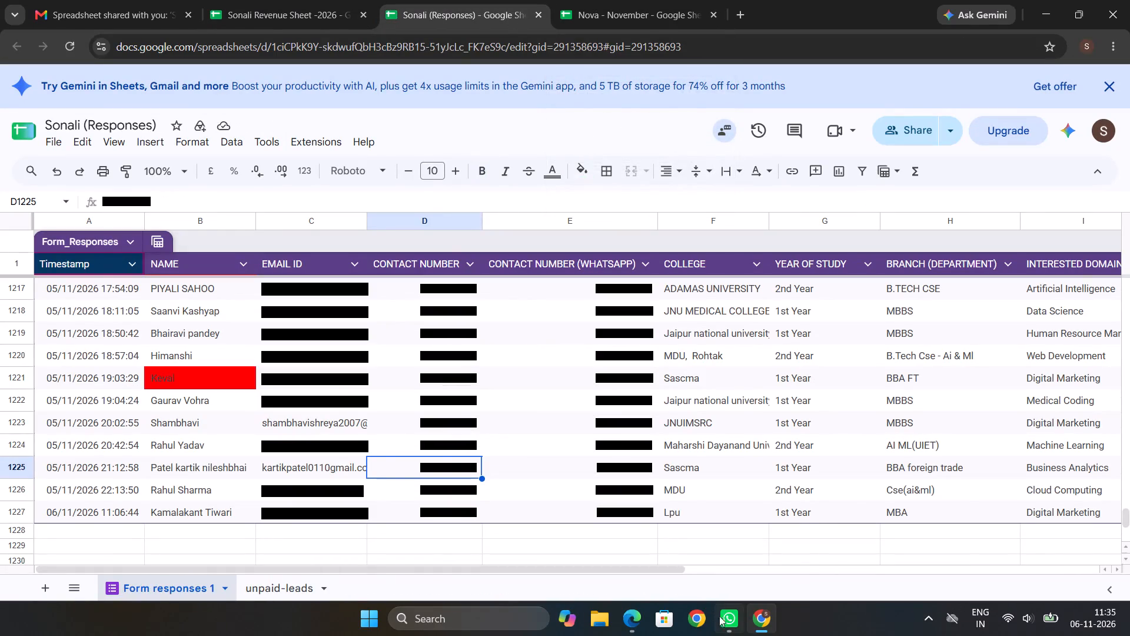
# Copy the row 3 student's phone number from the TEAM_NOVA_RECOVERY_NOVEMBER spreadsheet and search for it in the OCTOBER revenue sheet.
pyautogui.click(636, 576)
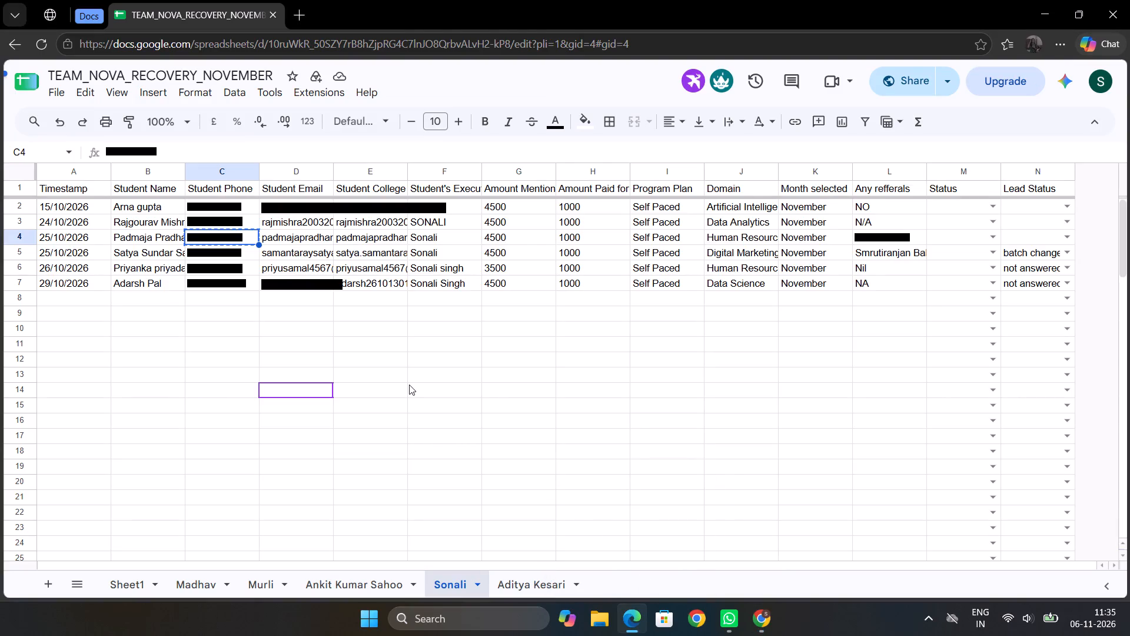
pyautogui.click(234, 221)
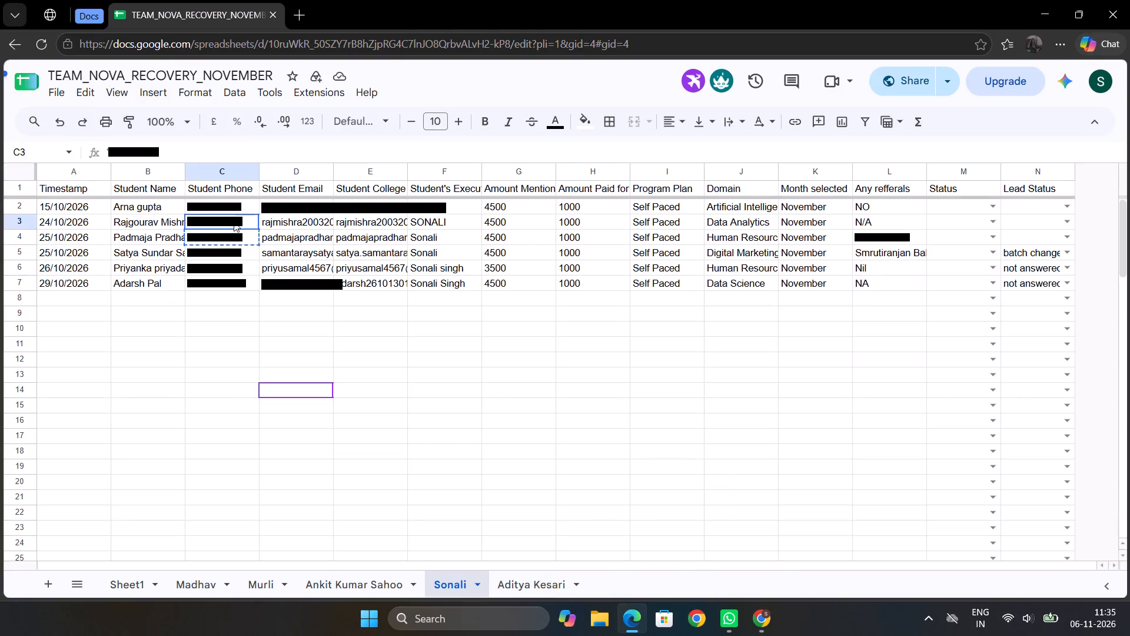
pyautogui.hotkey('ctrl', 'c')
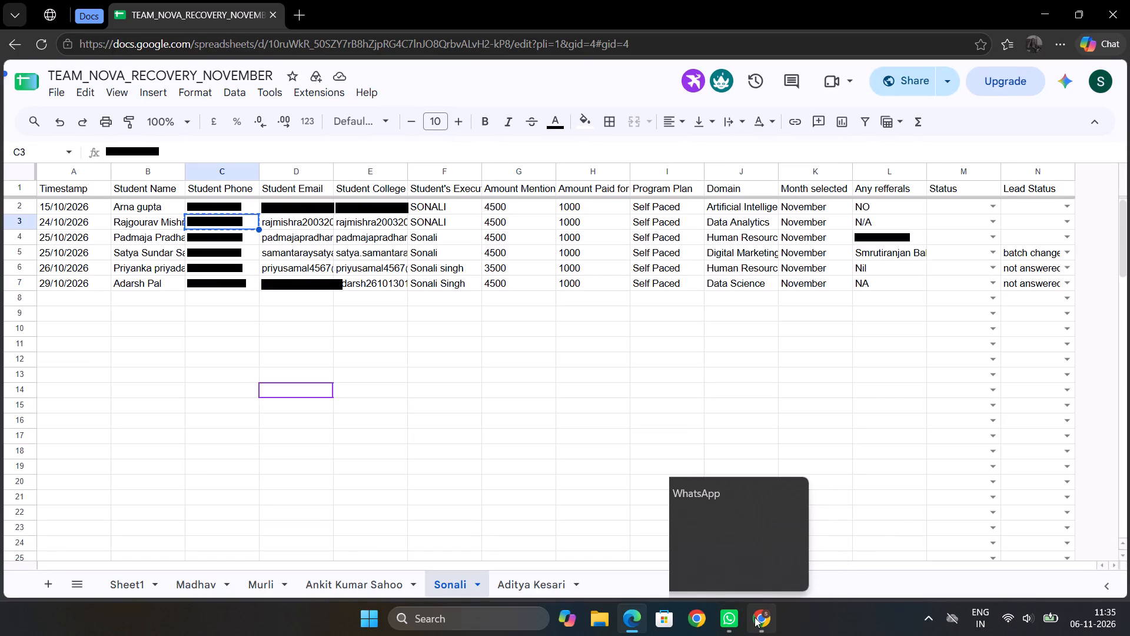
pyautogui.click(733, 561)
pyautogui.click(272, 15)
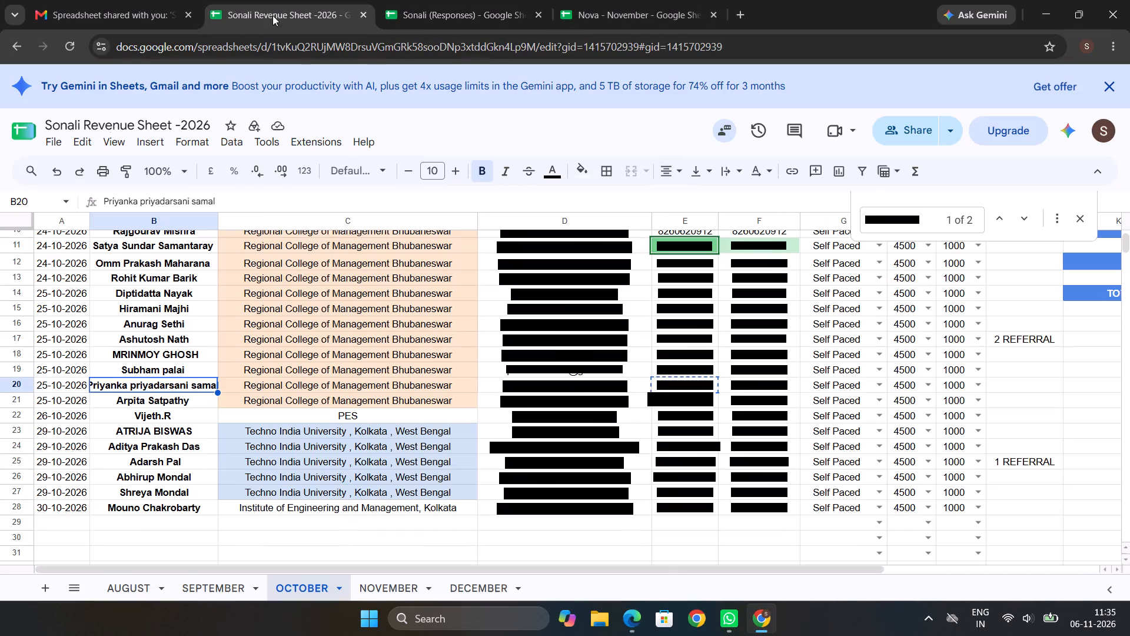
pyautogui.click(922, 221)
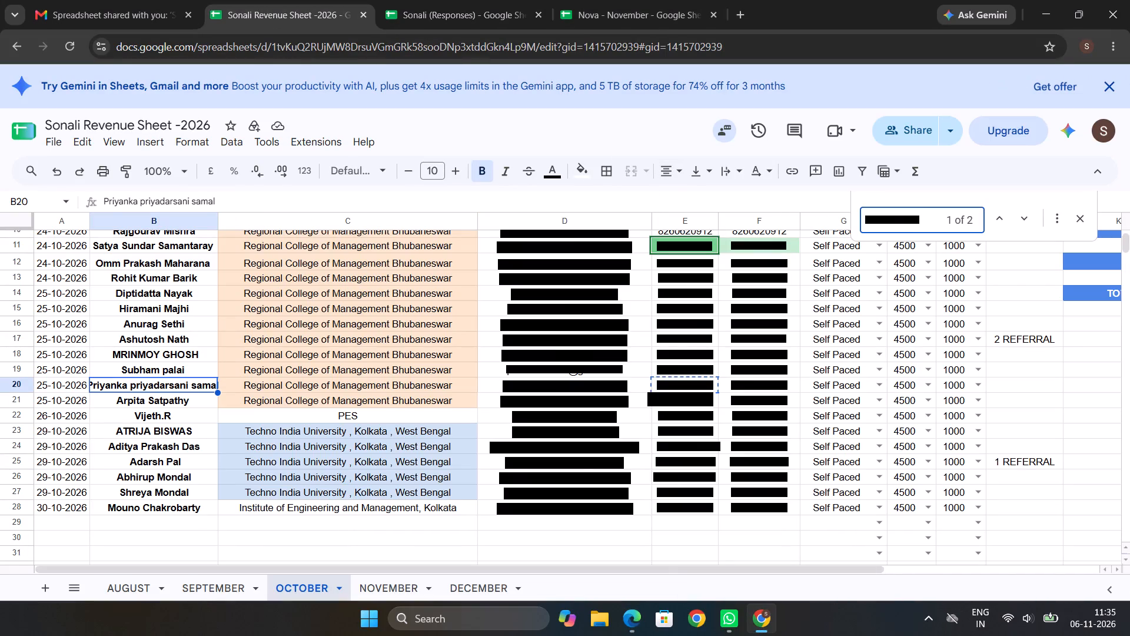
pyautogui.press('BackSpace')
pyautogui.press('BackSpace')
pyautogui.press('BackSpace')
pyautogui.press('BackSpace')
pyautogui.press('BackSpace')
pyautogui.press('BackSpace')
pyautogui.press('BackSpace')
pyautogui.press('BackSpace')
pyautogui.press('BackSpace')
pyautogui.press('BackSpace')
pyautogui.press('BackSpace')
pyautogui.press('BackSpace')
pyautogui.press('BackSpace')
pyautogui.press('BackSpace')
pyautogui.press('BackSpace')
pyautogui.press('BackSpace')
pyautogui.hotkey('ctrl', 'v')
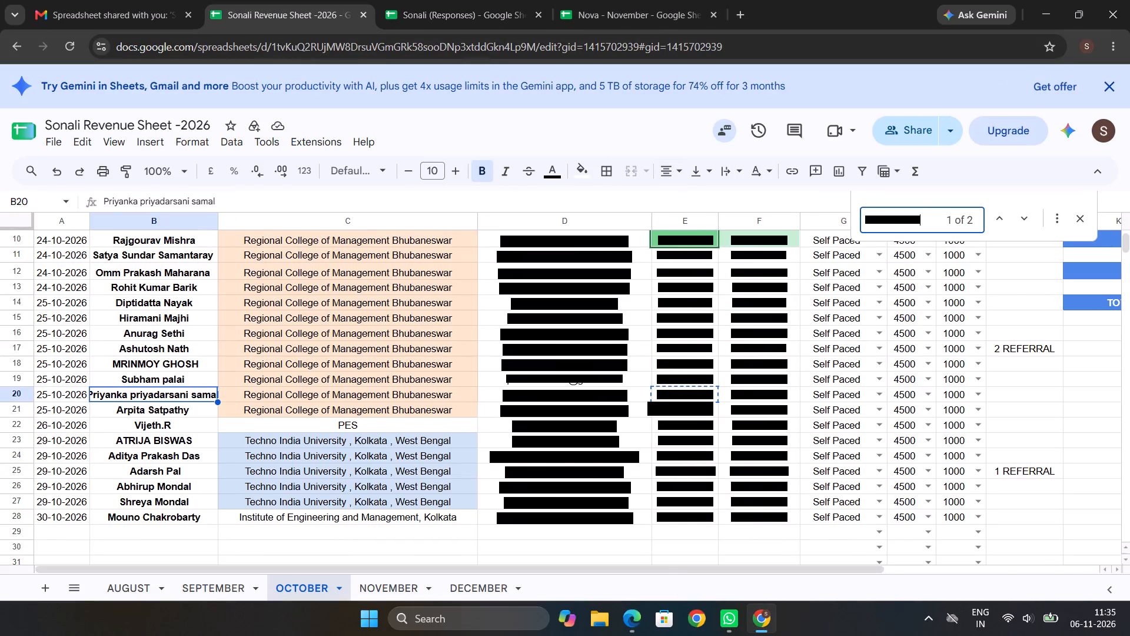
pyautogui.scroll(2, 580, 283)
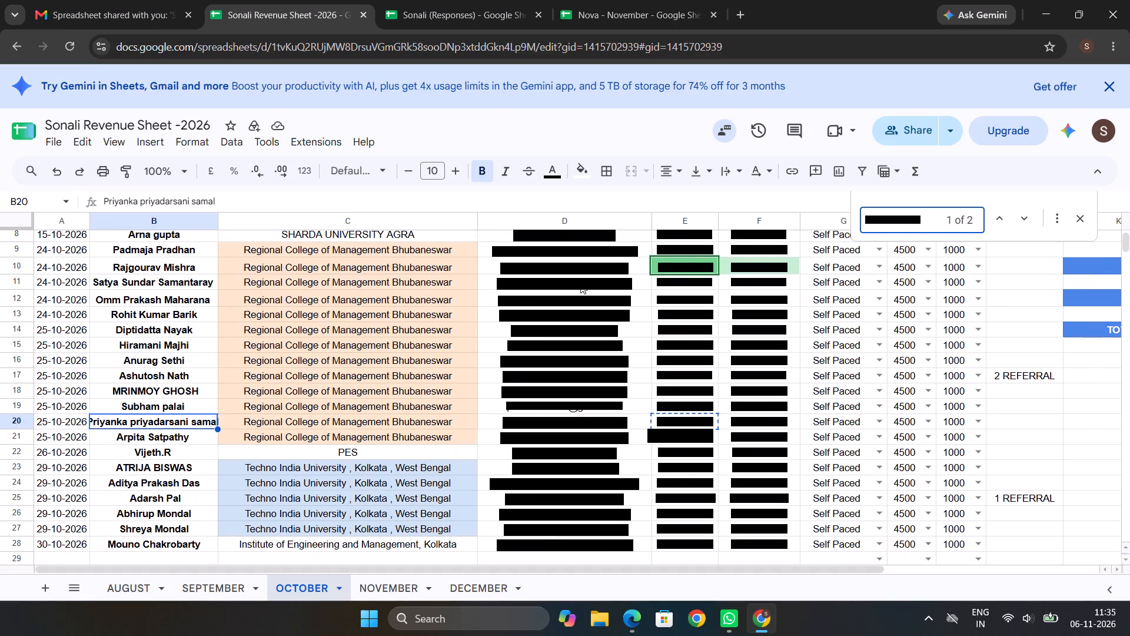
pyautogui.scroll(2, 594, 310)
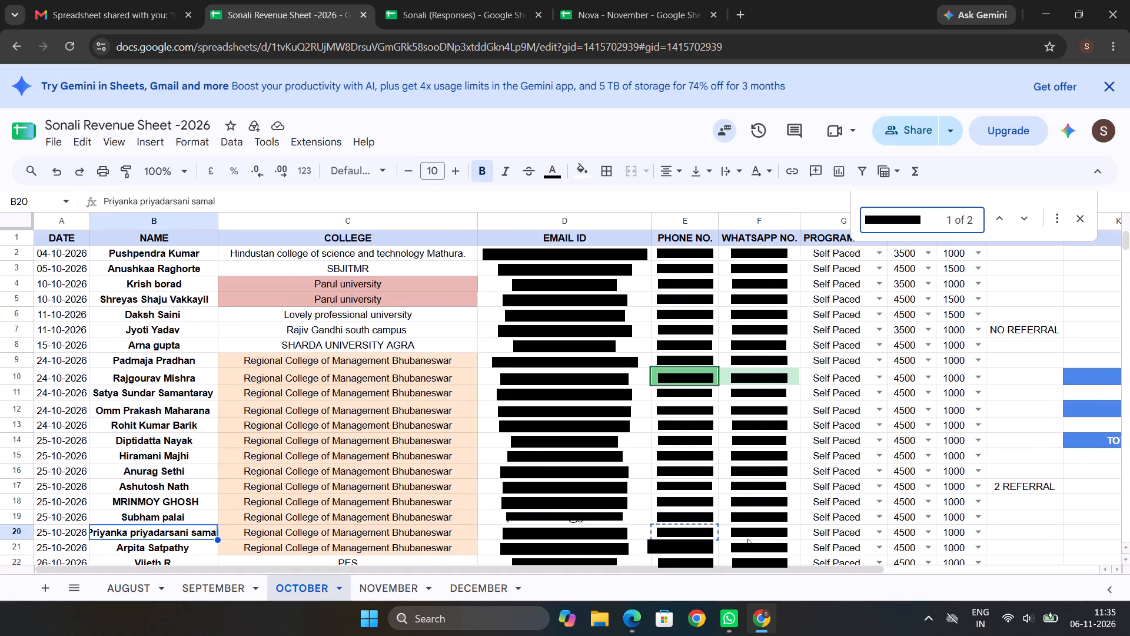
# Copy the row 2 student's phone number from the recovery spreadsheet and search for it in the OCTOBER revenue sheet.
pyautogui.click(630, 624)
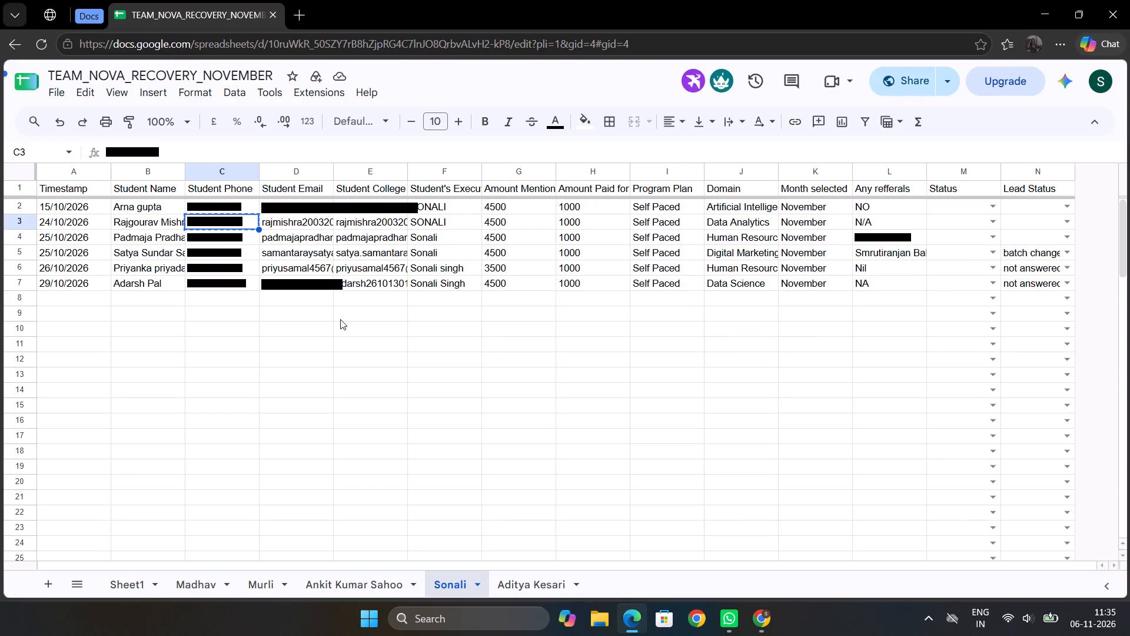
pyautogui.click(220, 205)
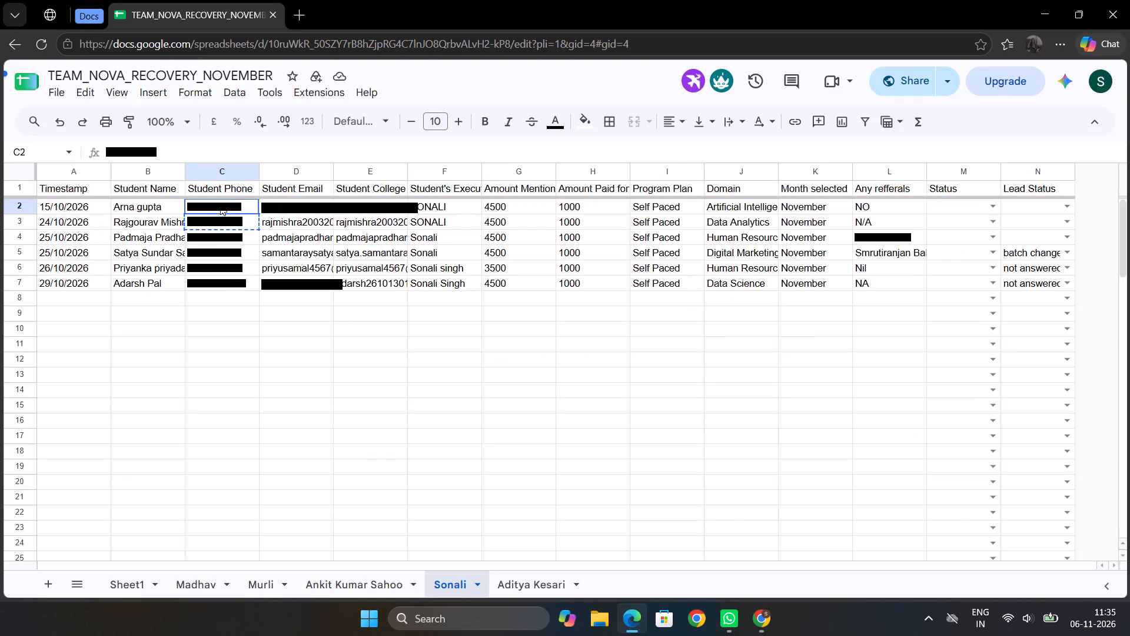
pyautogui.hotkey('ctrl', 'c')
pyautogui.click(760, 633)
pyautogui.press('BackSpace')
pyautogui.press('BackSpace')
pyautogui.press('BackSpace')
pyautogui.press('BackSpace')
pyautogui.press('BackSpace')
pyautogui.press('BackSpace')
pyautogui.press('BackSpace')
pyautogui.press('BackSpace')
pyautogui.press('BackSpace')
pyautogui.press('BackSpace')
pyautogui.press('BackSpace')
pyautogui.press('BackSpace')
pyautogui.press('BackSpace')
pyautogui.press('BackSpace')
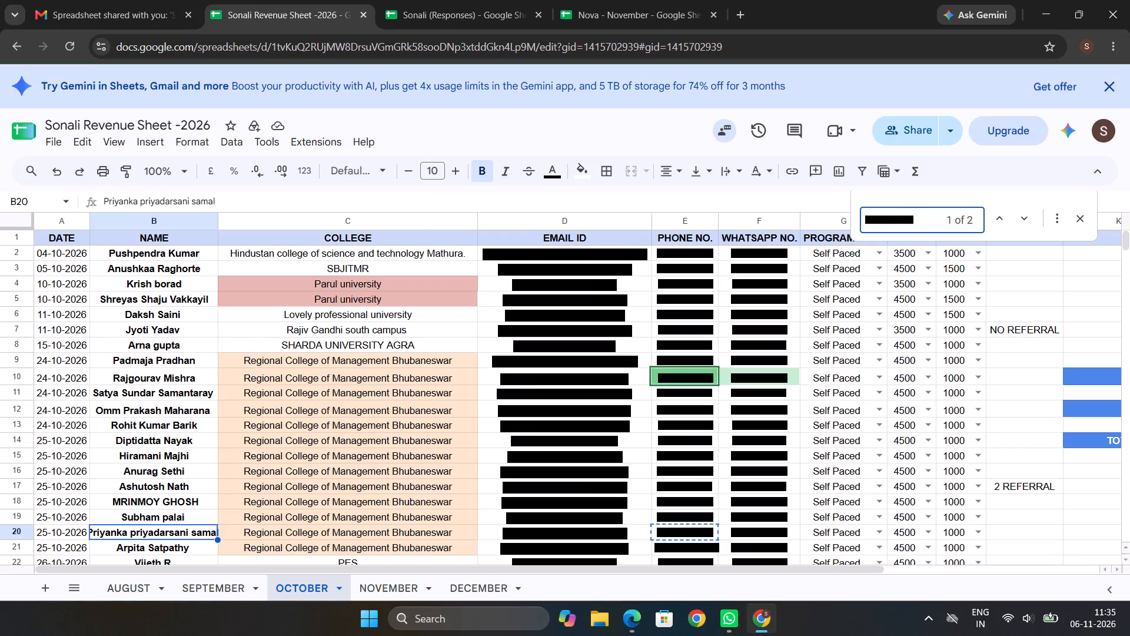
pyautogui.hotkey('ctrl', 'v')
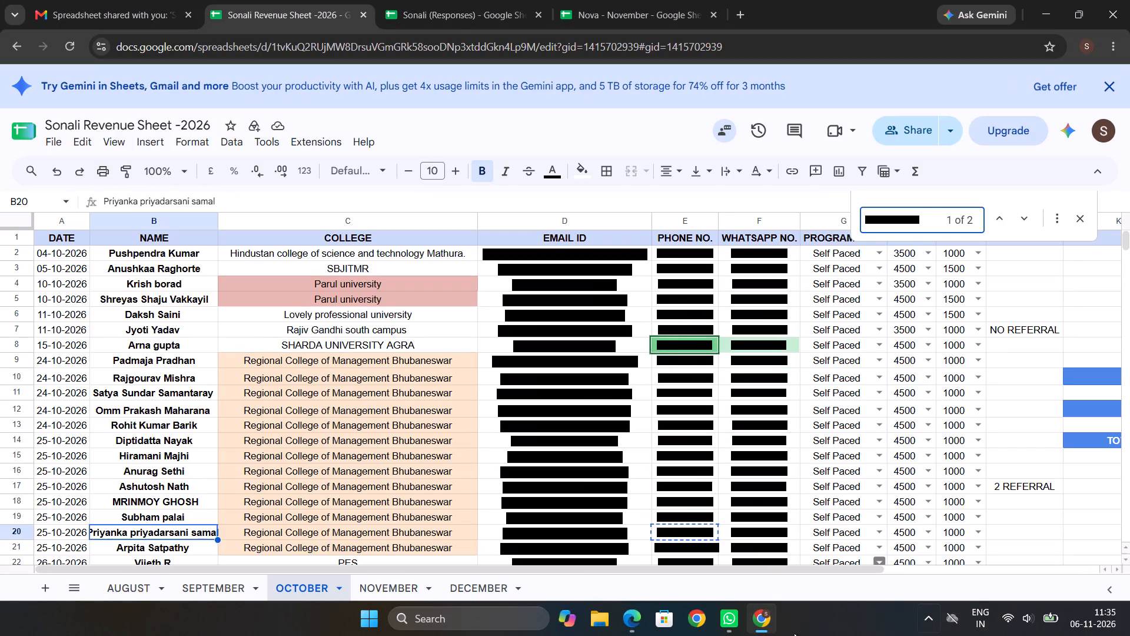
# Copy the row 7 student's phone number from the recovery spreadsheet, search for it in the OCTOBER sheet and examine the surrounding rows.
pyautogui.click(639, 618)
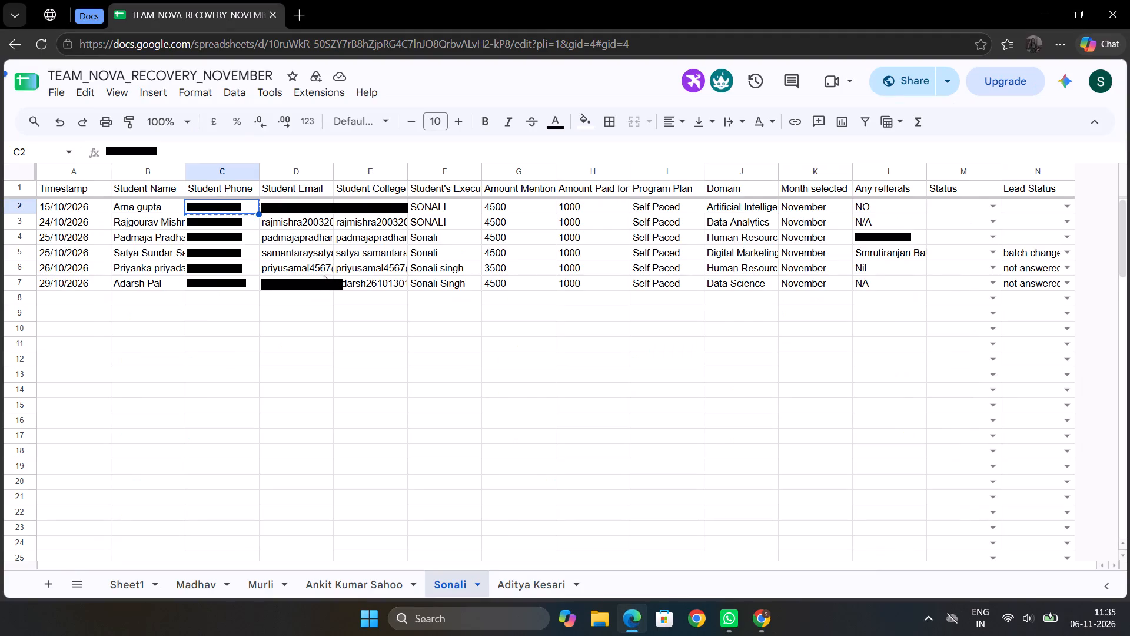
pyautogui.click(228, 280)
pyautogui.hotkey('ctrl', 'c')
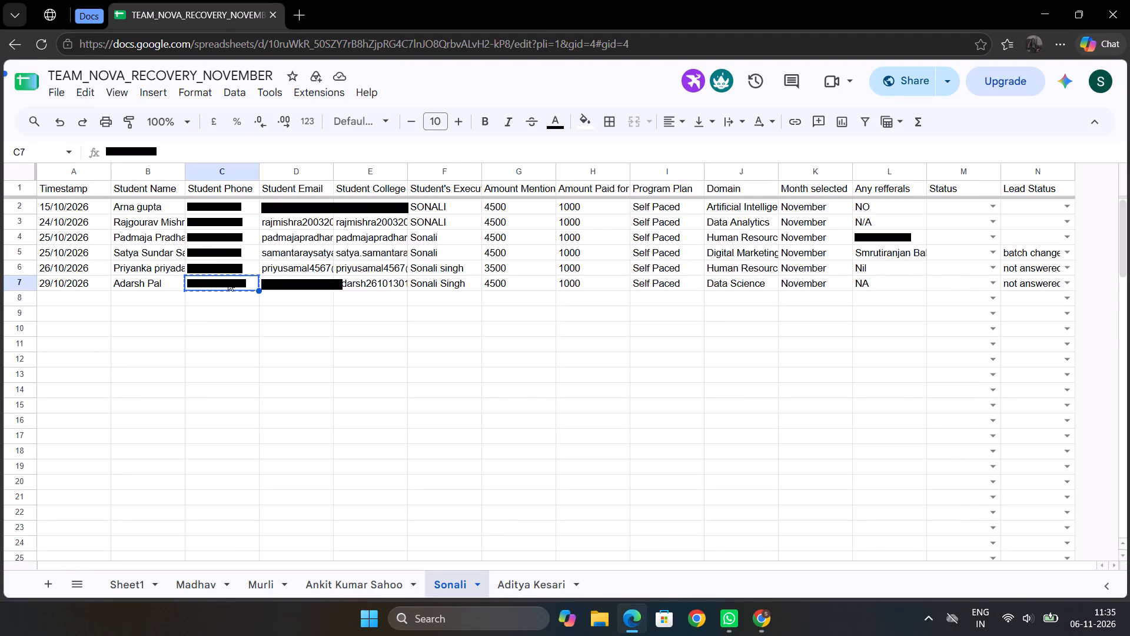
pyautogui.click(755, 612)
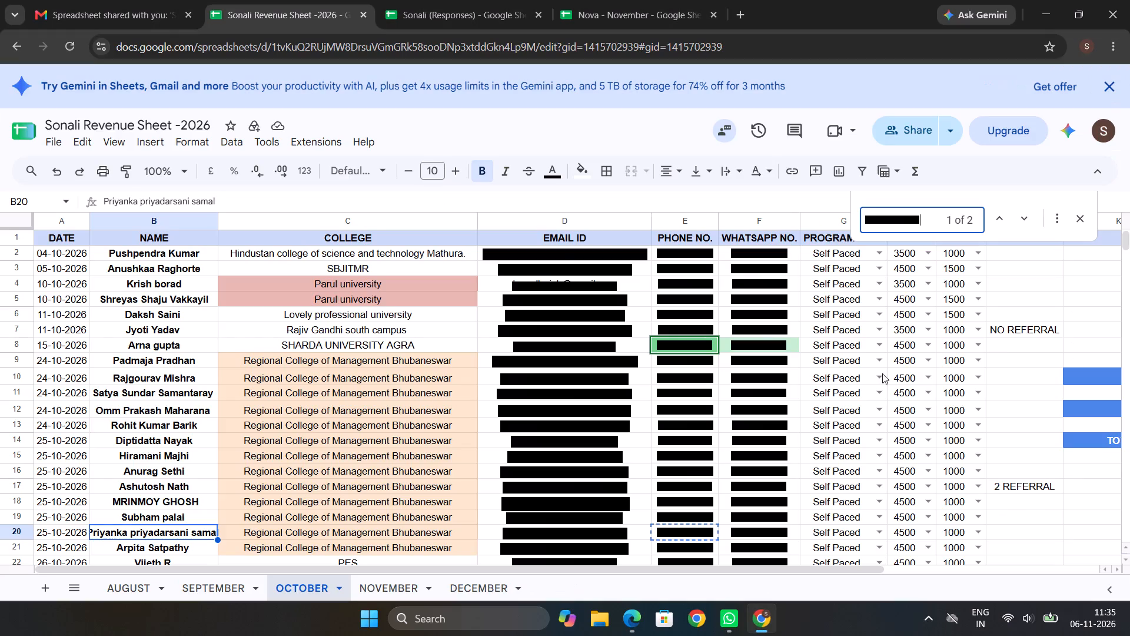
pyautogui.click(925, 227)
pyautogui.press('BackSpace')
pyautogui.press('BackSpace')
pyautogui.press('BackSpace')
pyautogui.press('BackSpace')
pyautogui.press('BackSpace')
pyautogui.press('BackSpace')
pyautogui.press('BackSpace')
pyautogui.press('BackSpace')
pyautogui.press('BackSpace')
pyautogui.press('BackSpace')
pyautogui.press('BackSpace')
pyautogui.press('BackSpace')
pyautogui.press('BackSpace')
pyautogui.press('BackSpace')
pyautogui.press('BackSpace')
pyautogui.press('BackSpace')
pyautogui.press('BackSpace')
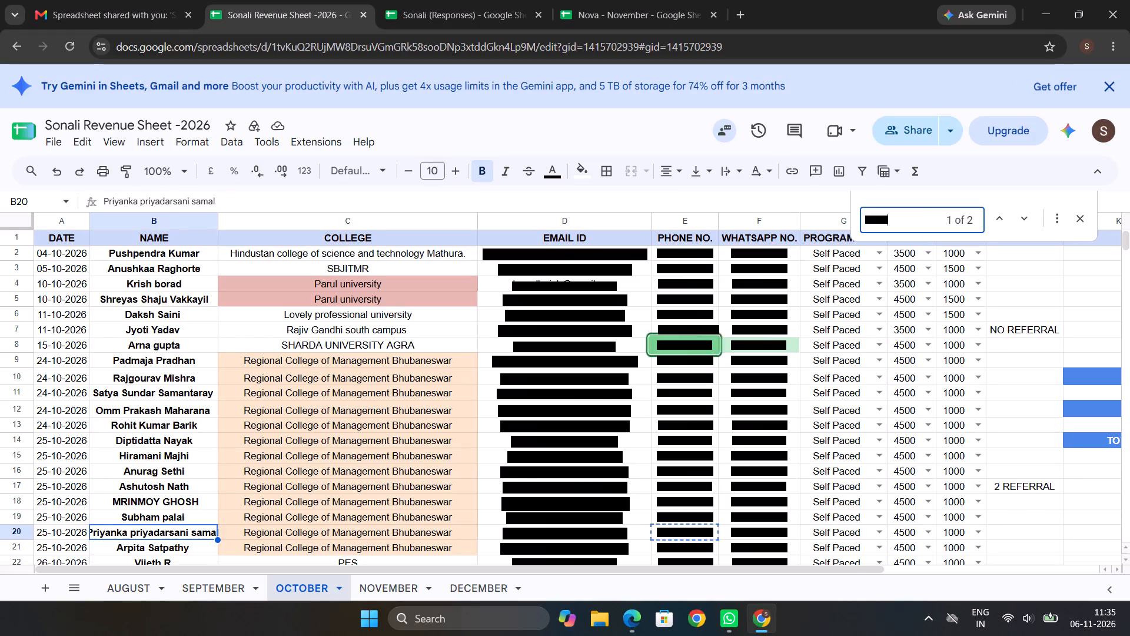
pyautogui.hotkey('ctrl', 'v')
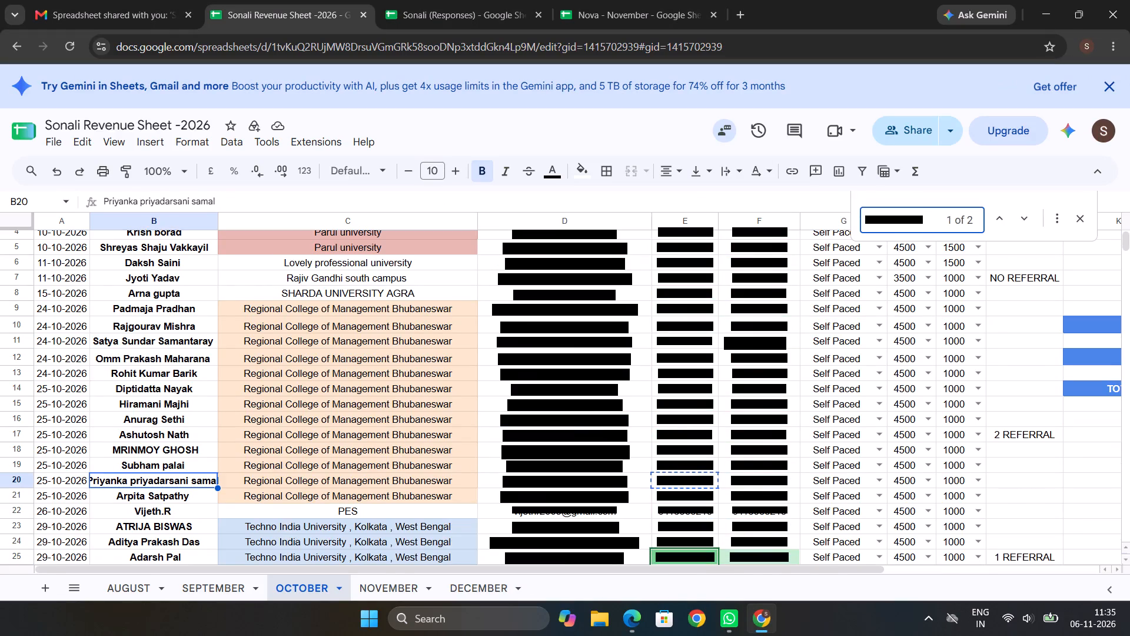
pyautogui.scroll(-1, 725, 279)
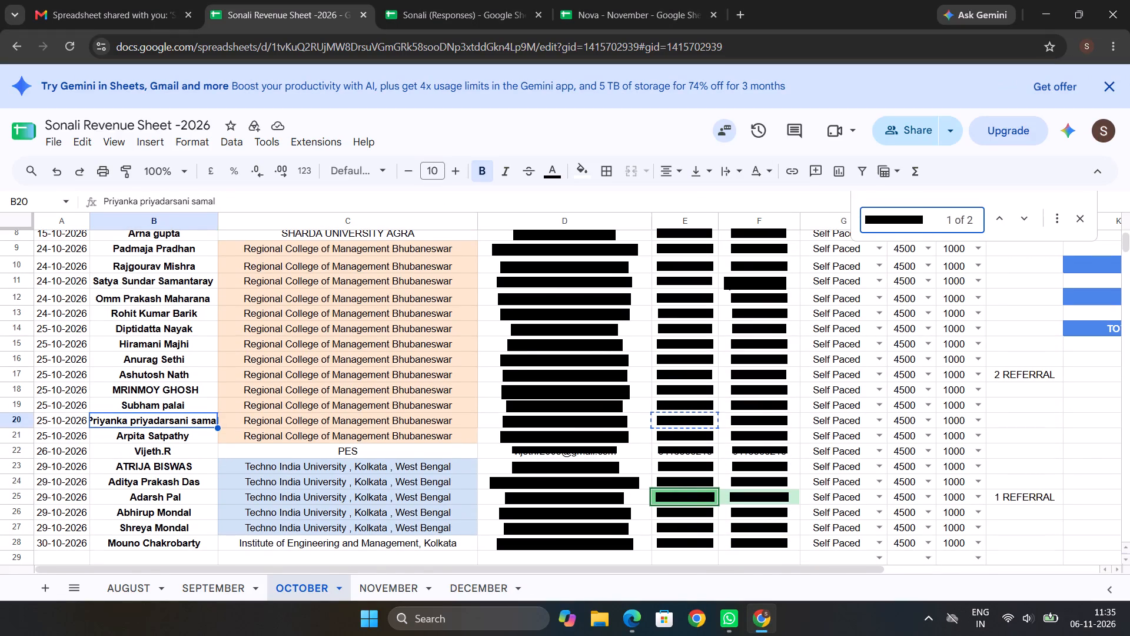
pyautogui.scroll(3, 754, 328)
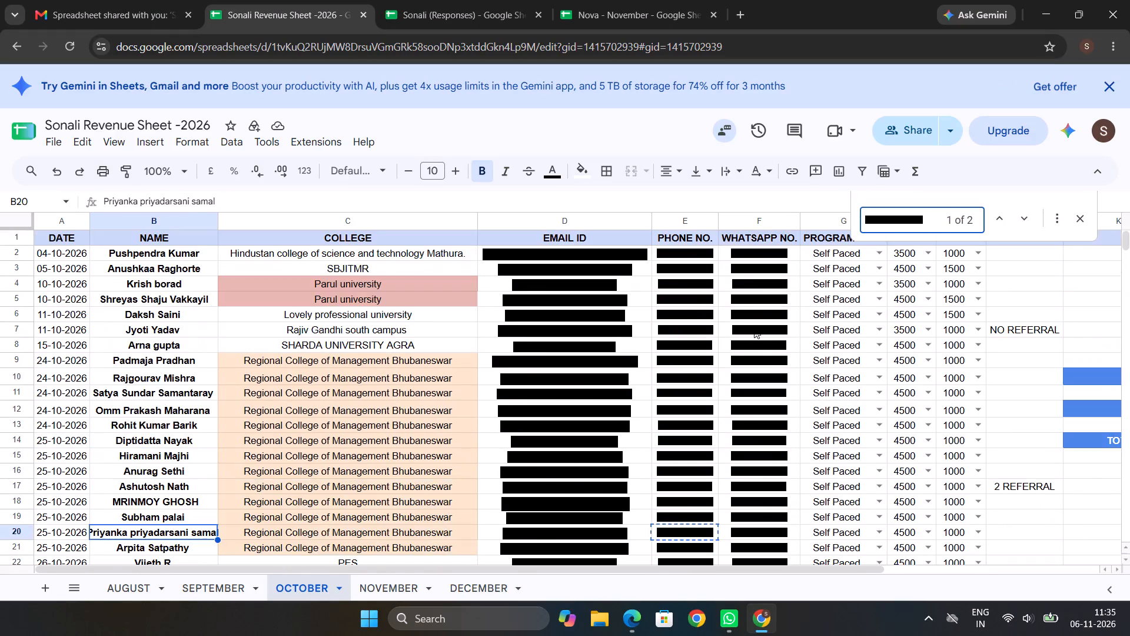
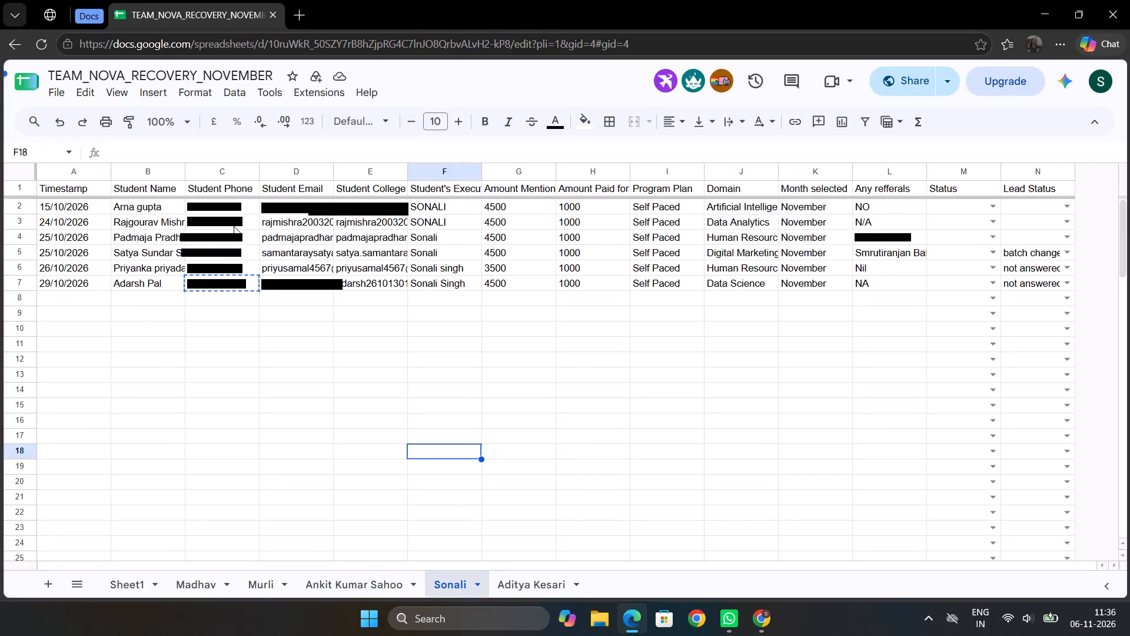
# Copy the row 3 student's phone number from the TEAM_NOVA_RECOVERY_NOVEMBER spreadsheet's Sonali sheet.
pyautogui.click(234, 226)
pyautogui.hotkey('ctrl', 'c')
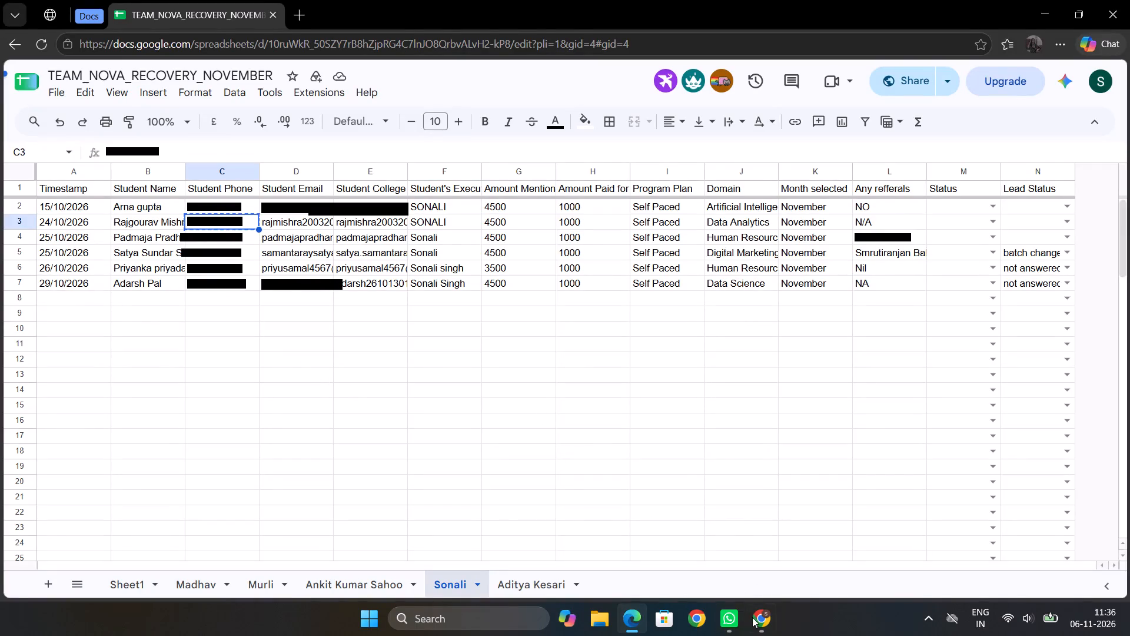
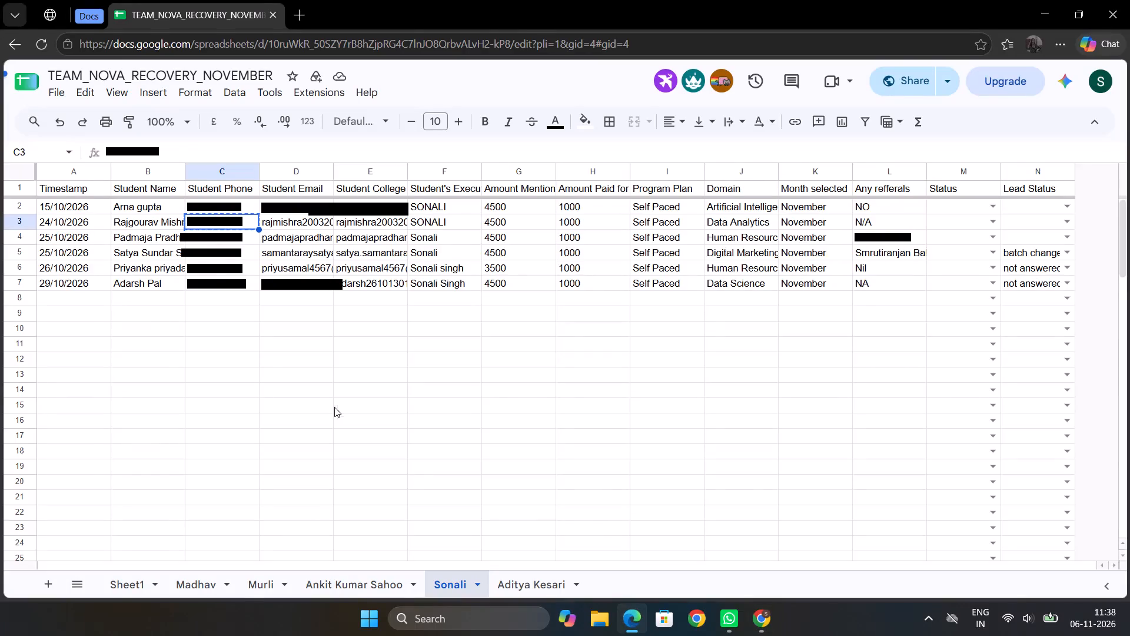
# Copy the row 4 student's phone number from the recovery spreadsheet's Sonali sheet.
pyautogui.click(230, 236)
pyautogui.hotkey('ctrl', 'c')
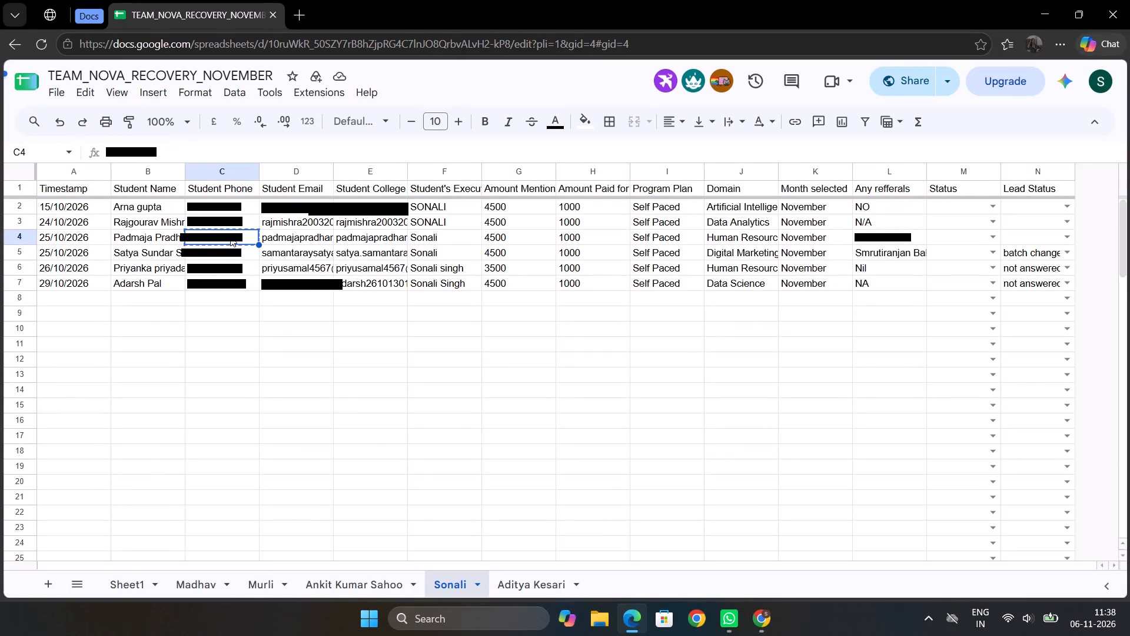
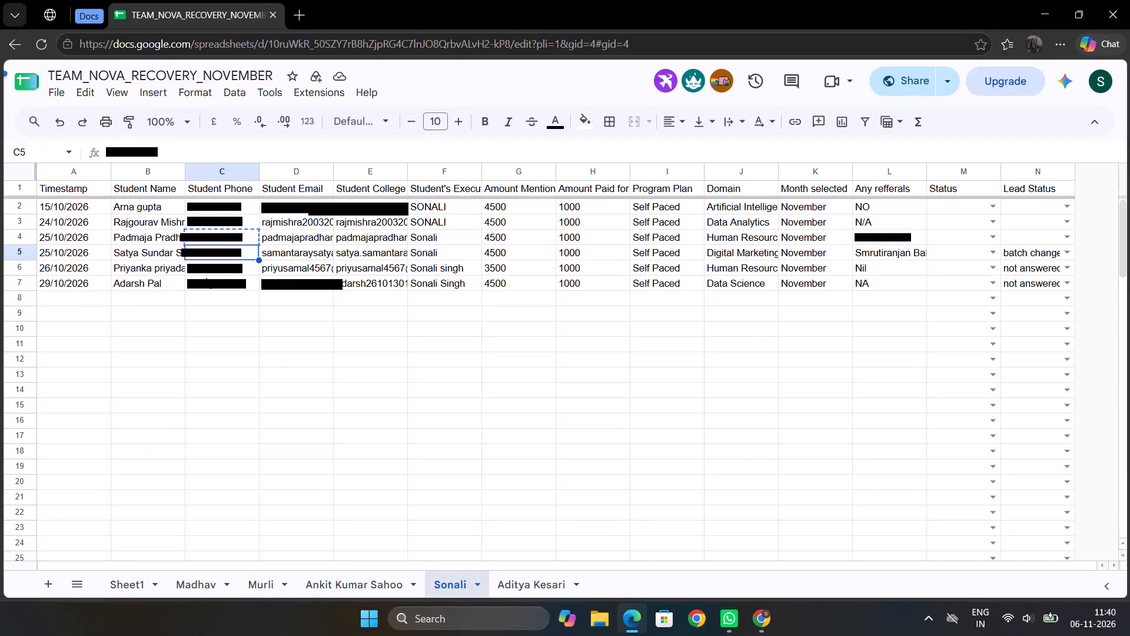
# Copy the row 7 student's phone number from the recovery spreadsheet's Sonali sheet.
pyautogui.click(206, 278)
pyautogui.hotkey('ctrl', 'c')
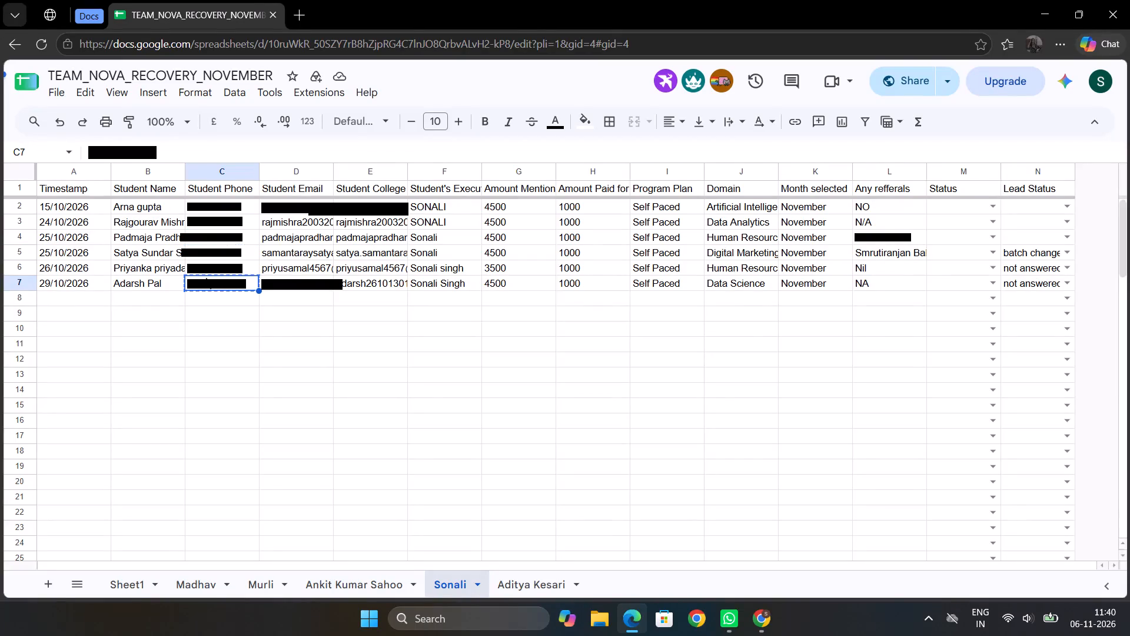
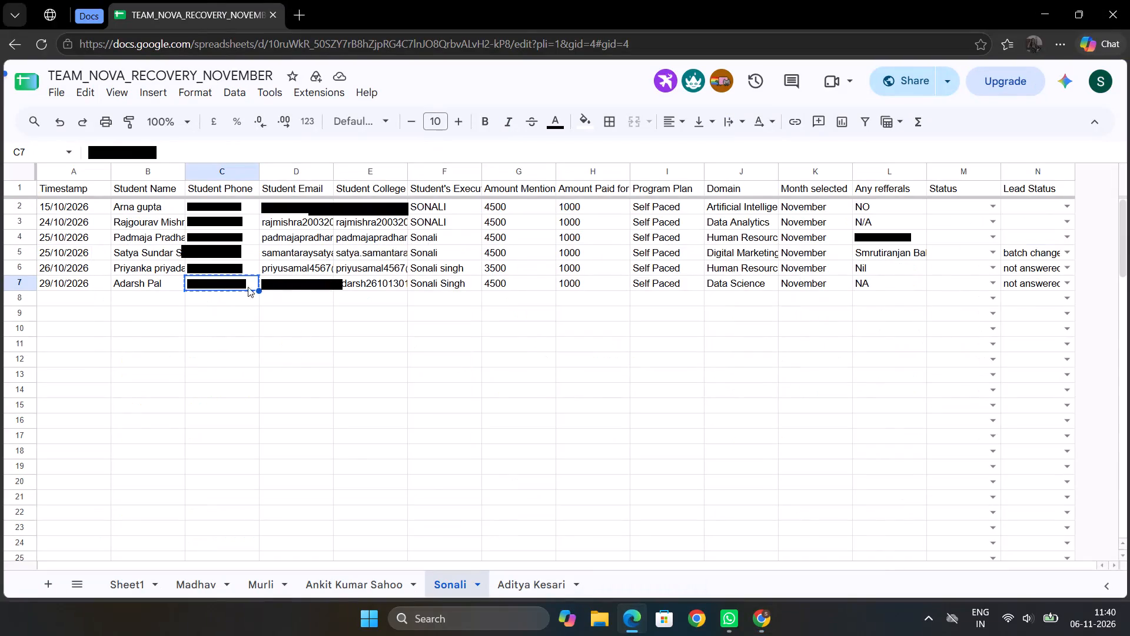
# Copy the row 6 student's phone number from the recovery spreadsheet's Sonali sheet.
pyautogui.click(221, 266)
pyautogui.hotkey('ctrl', 'c')
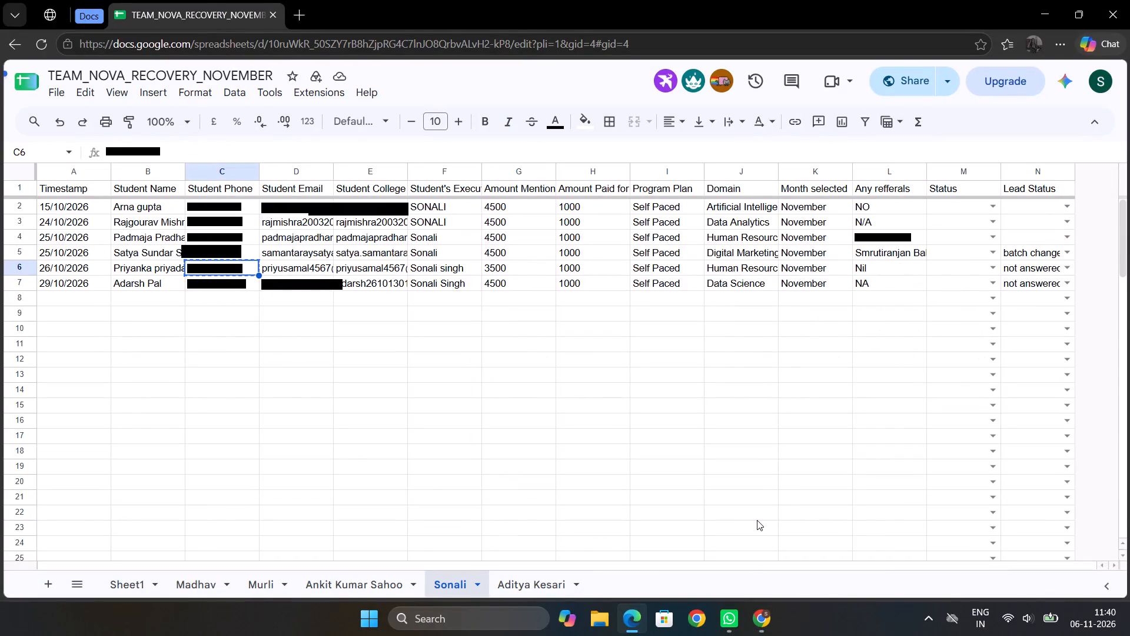
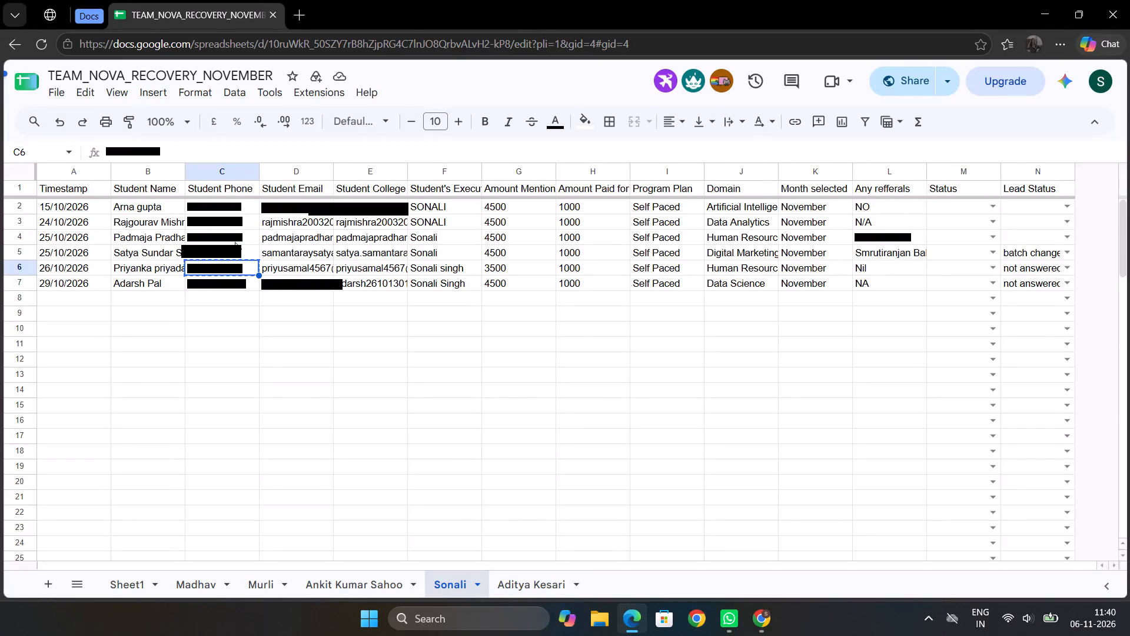
# Copy the row 4 student's phone number from the recovery spreadsheet's Sonali sheet.
pyautogui.click(230, 235)
pyautogui.hotkey('ctrl', 'c')
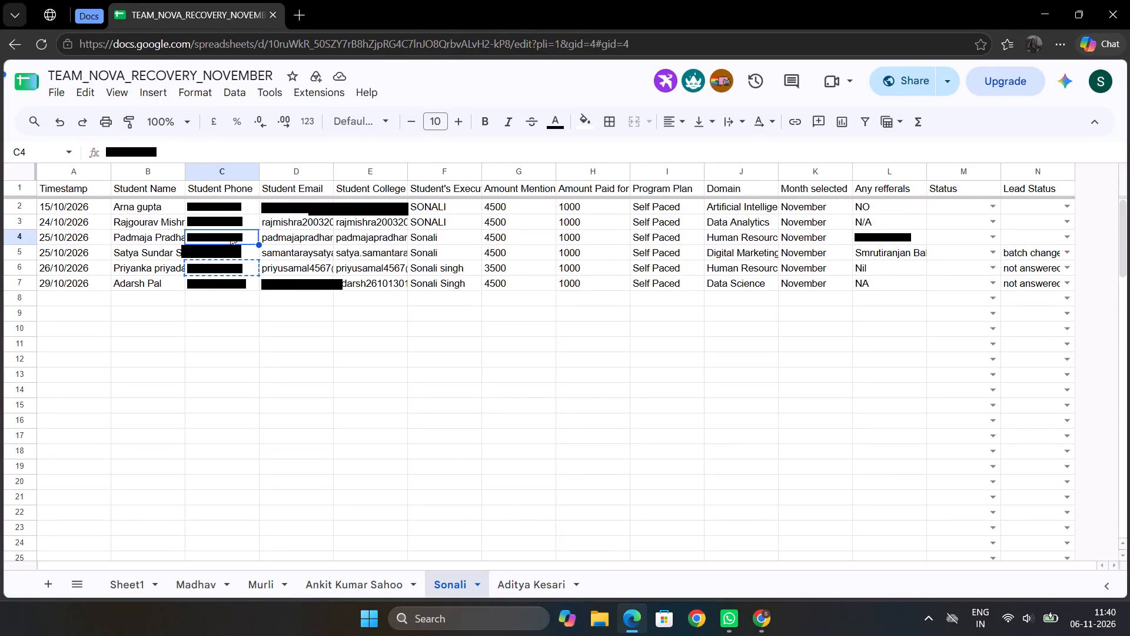
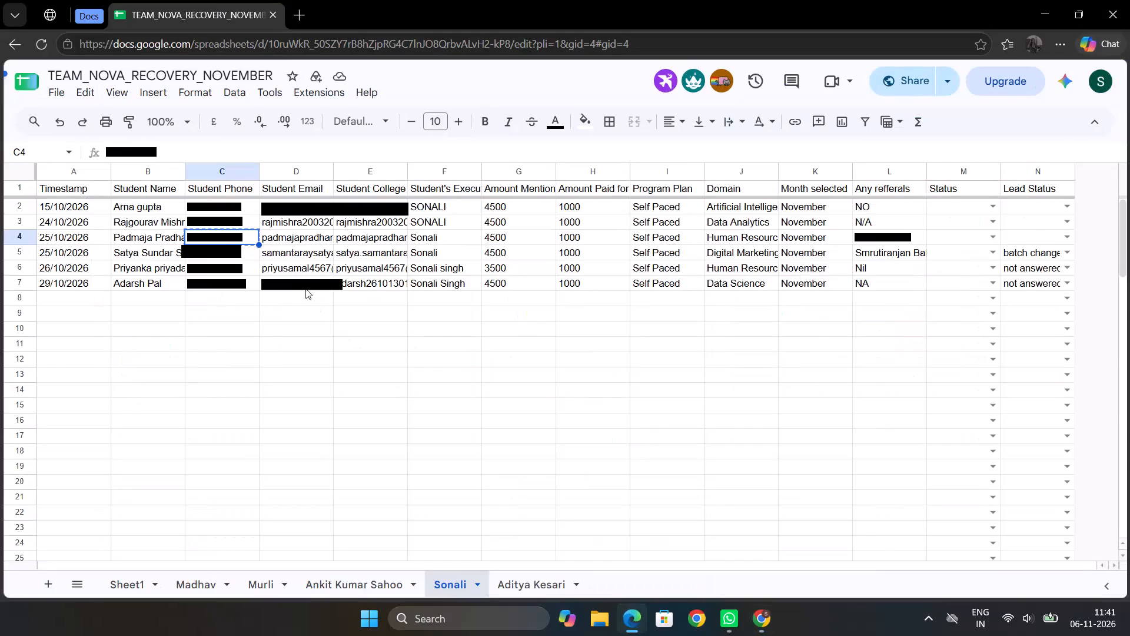
# Copy the row 2 student's phone number from the recovery spreadsheet's Sonali sheet.
pyautogui.click(229, 216)
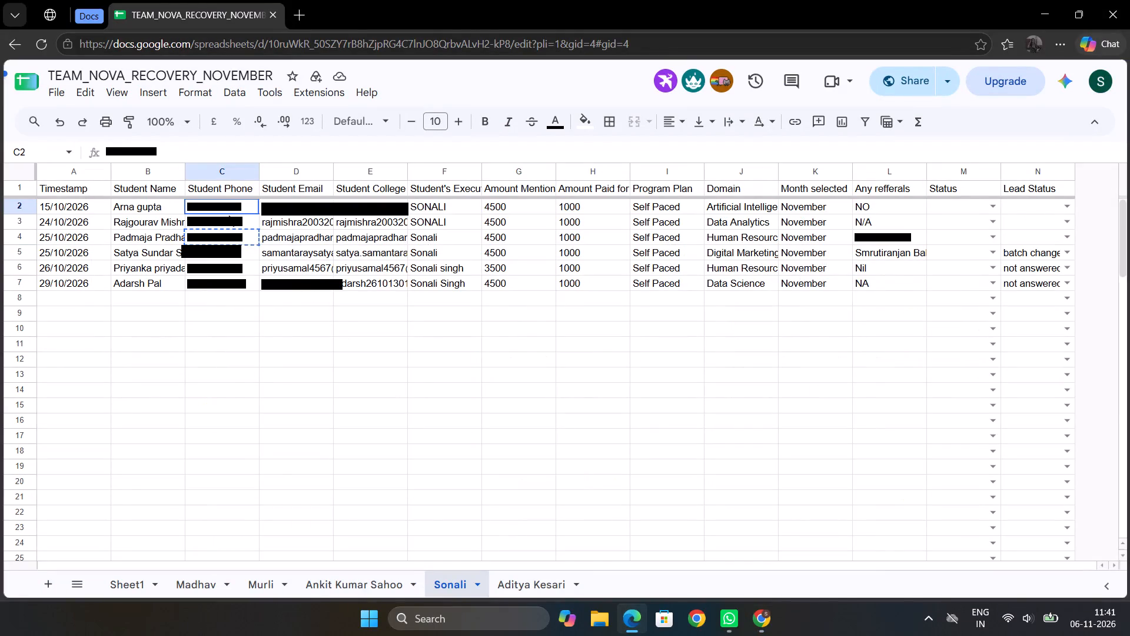
pyautogui.click(213, 208)
pyautogui.hotkey('ctrl', 'c')
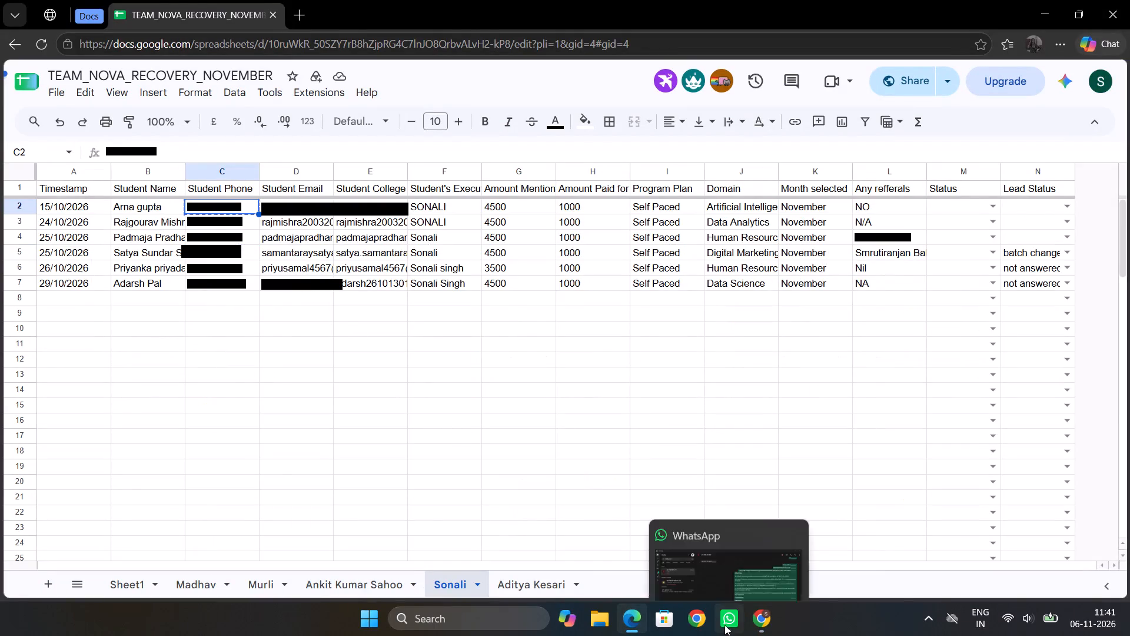
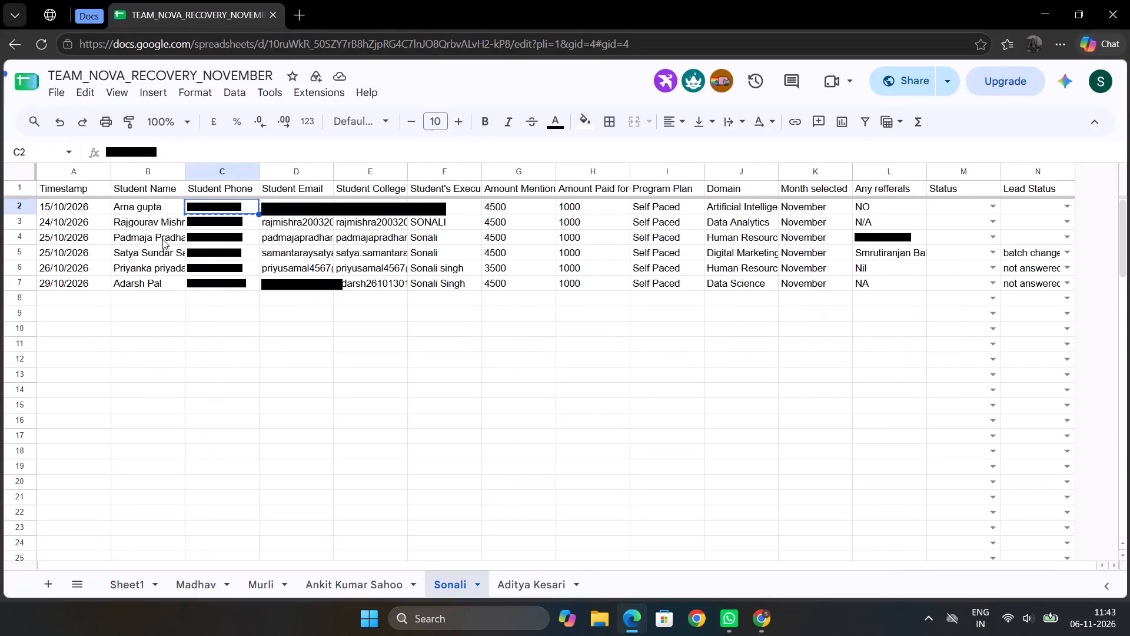
# Copy the row 3 student's phone number from the Sonali sheet of the recovery spreadsheet.
pyautogui.click(214, 221)
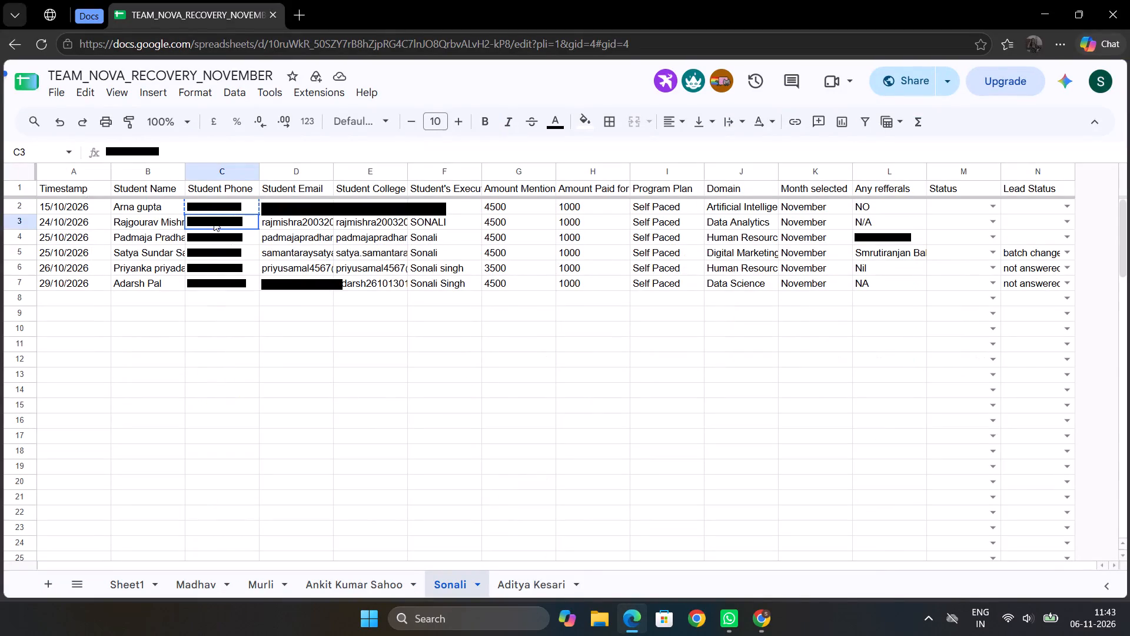
pyautogui.hotkey('ctrl', 'c')
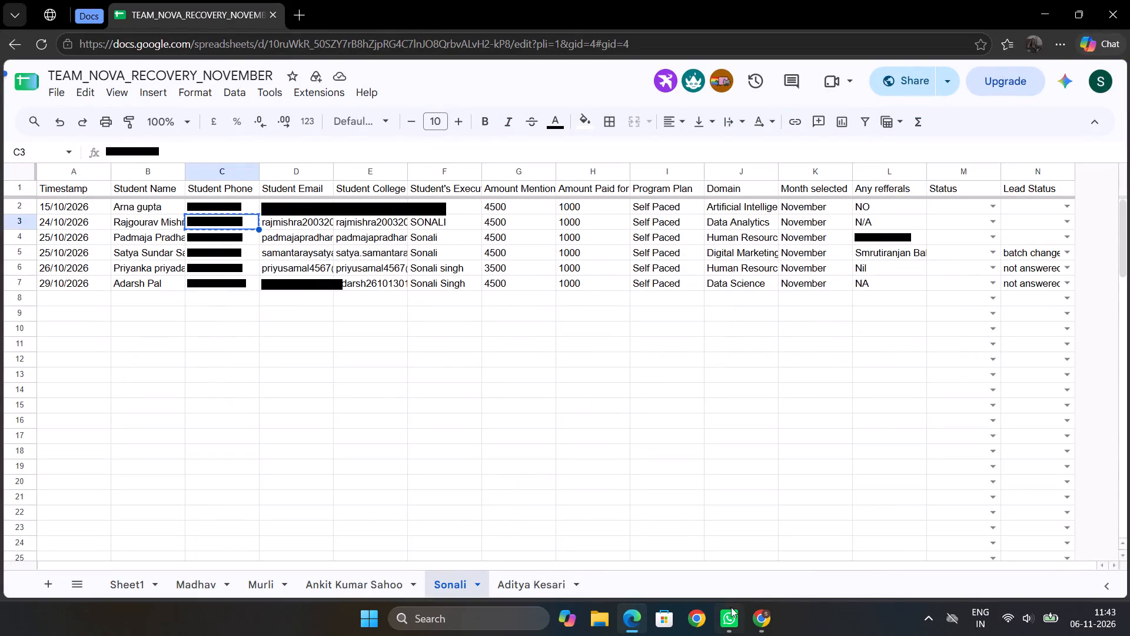
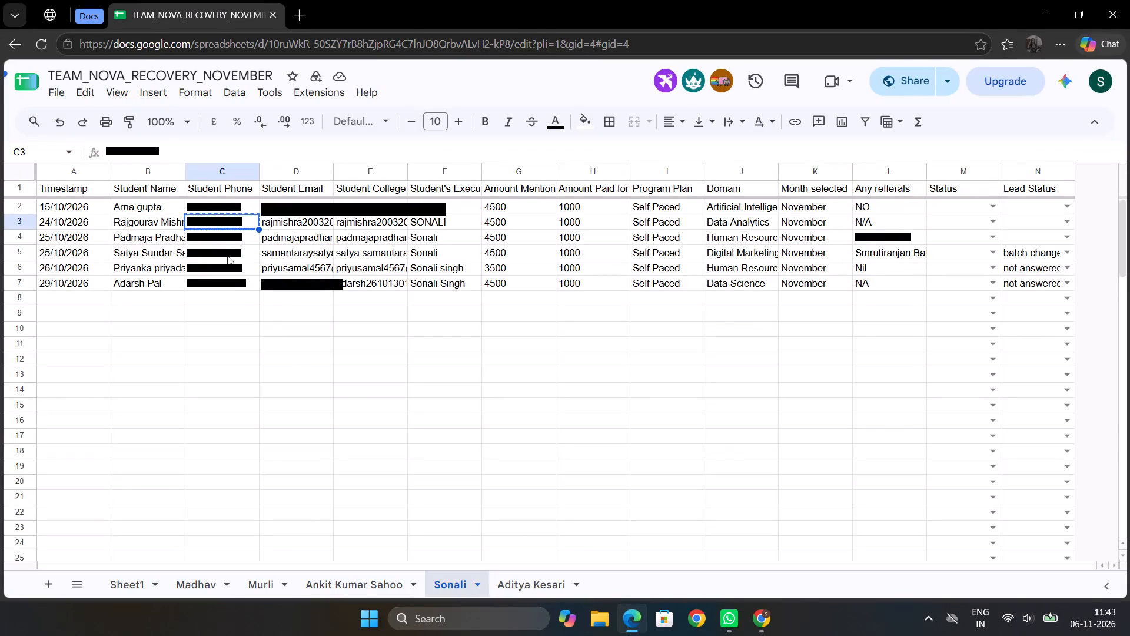
# Copy the row 4 student's phone number from the Sonali sheet of the recovery spreadsheet.
pyautogui.click(221, 238)
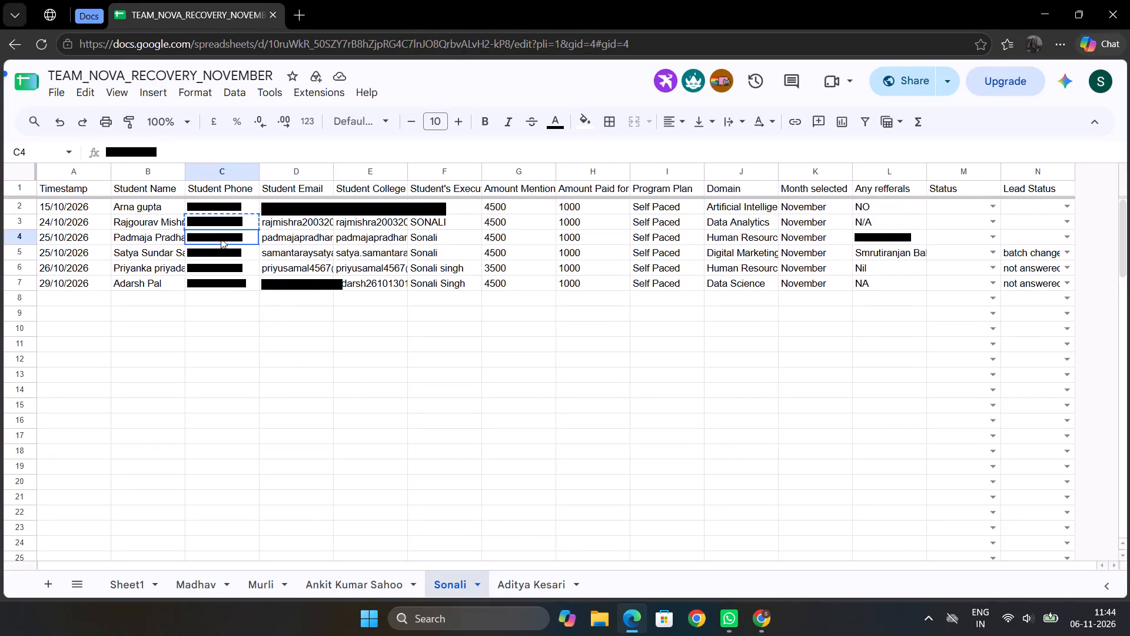
pyautogui.hotkey('ctrl', 'c')
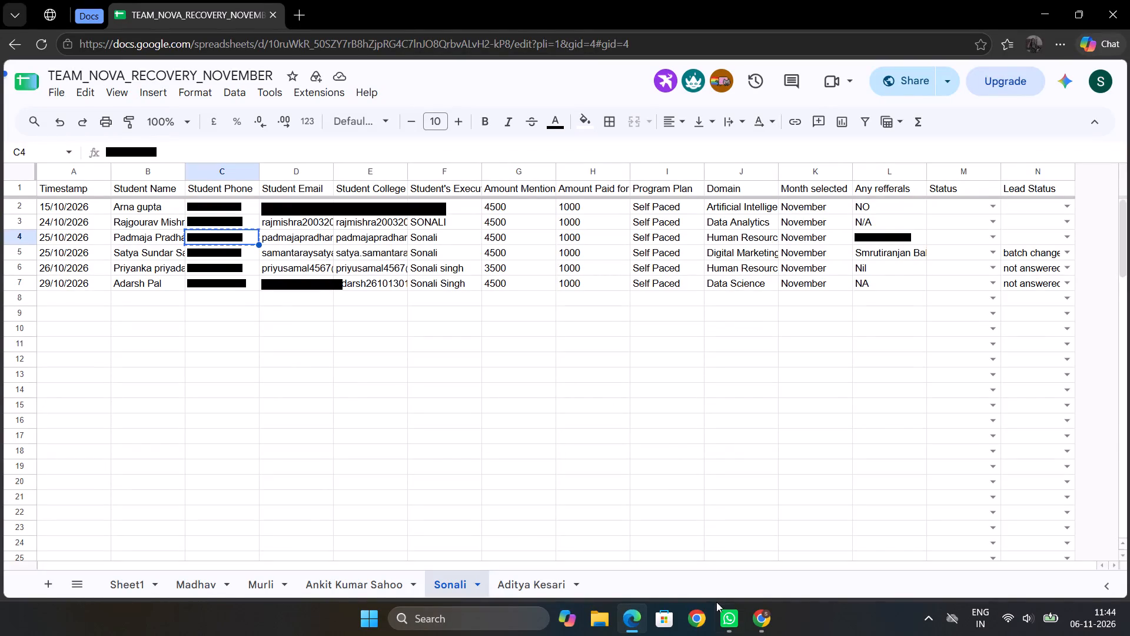
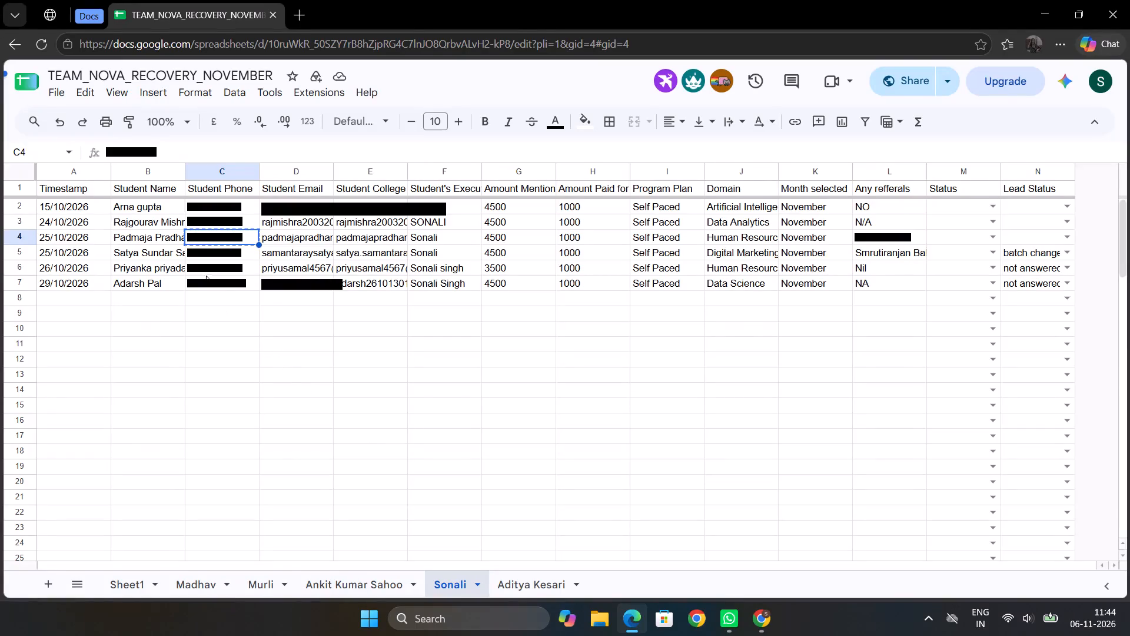
# Copy the row 6 student's phone number from the Sonali sheet of the recovery spreadsheet.
pyautogui.click(209, 270)
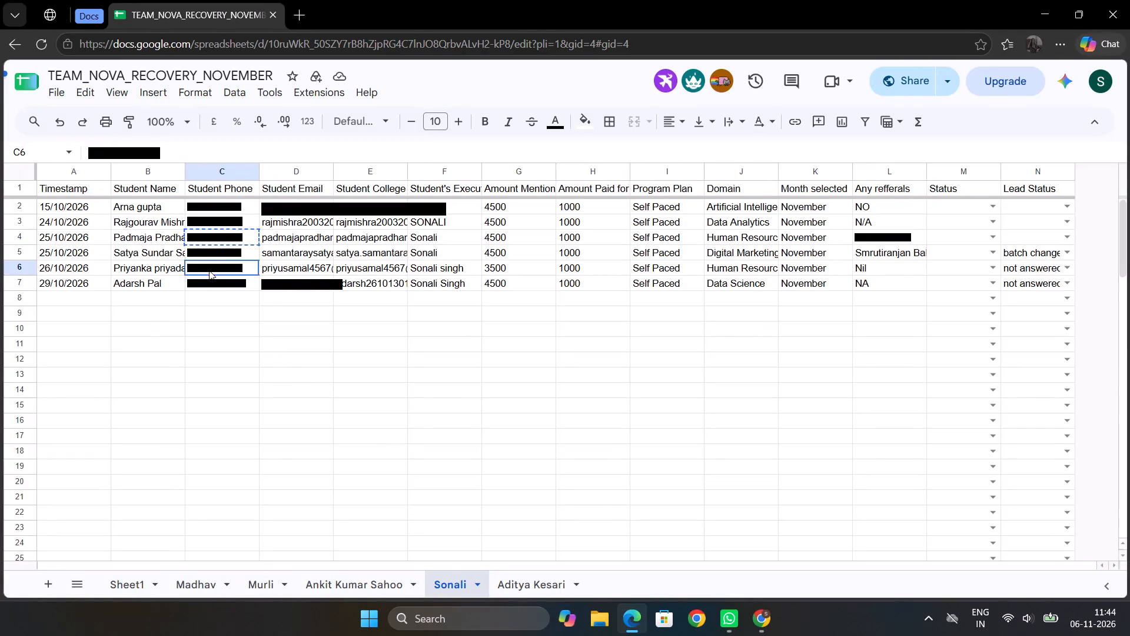
pyautogui.hotkey('ctrl', 'c')
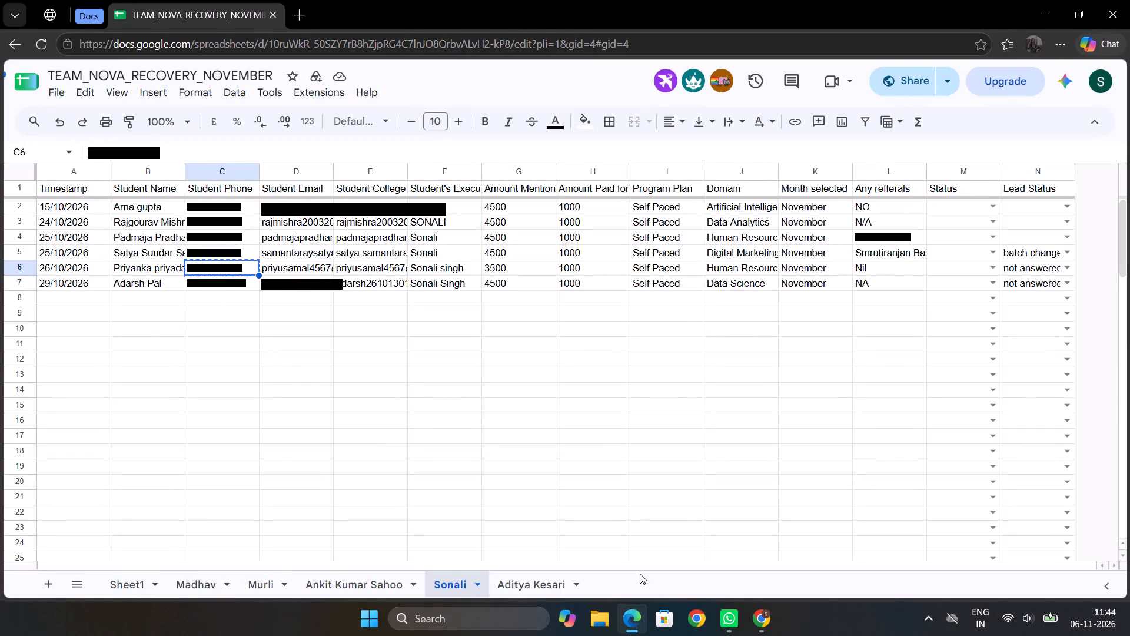
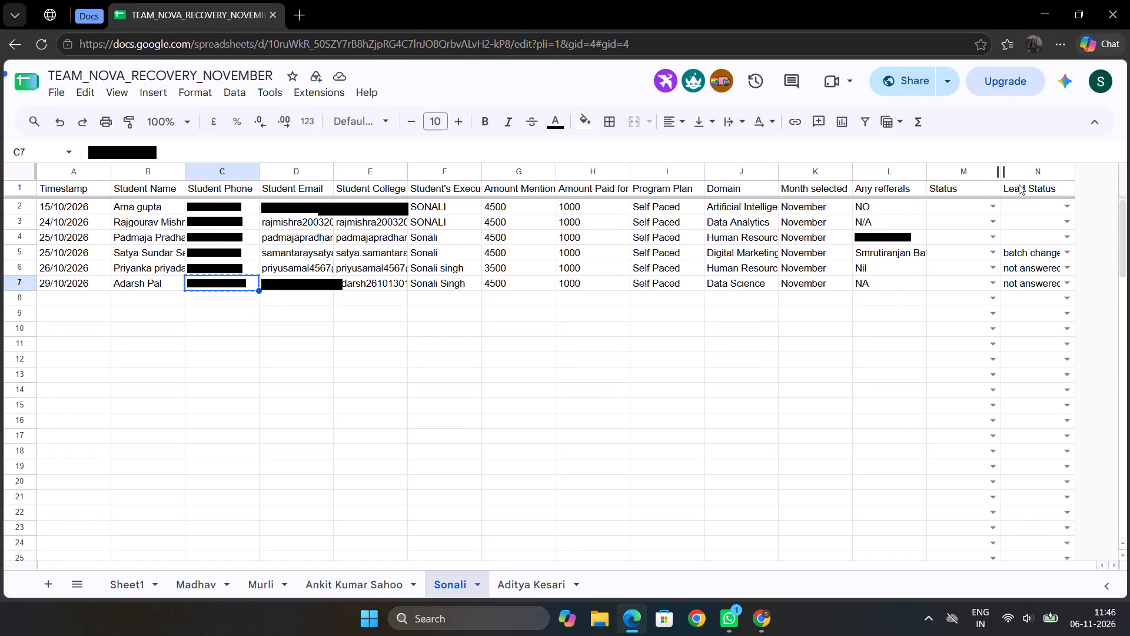
# Set the Lead Status of the row 2 student on the Sonali sheet to busy.
pyautogui.click(1067, 206)
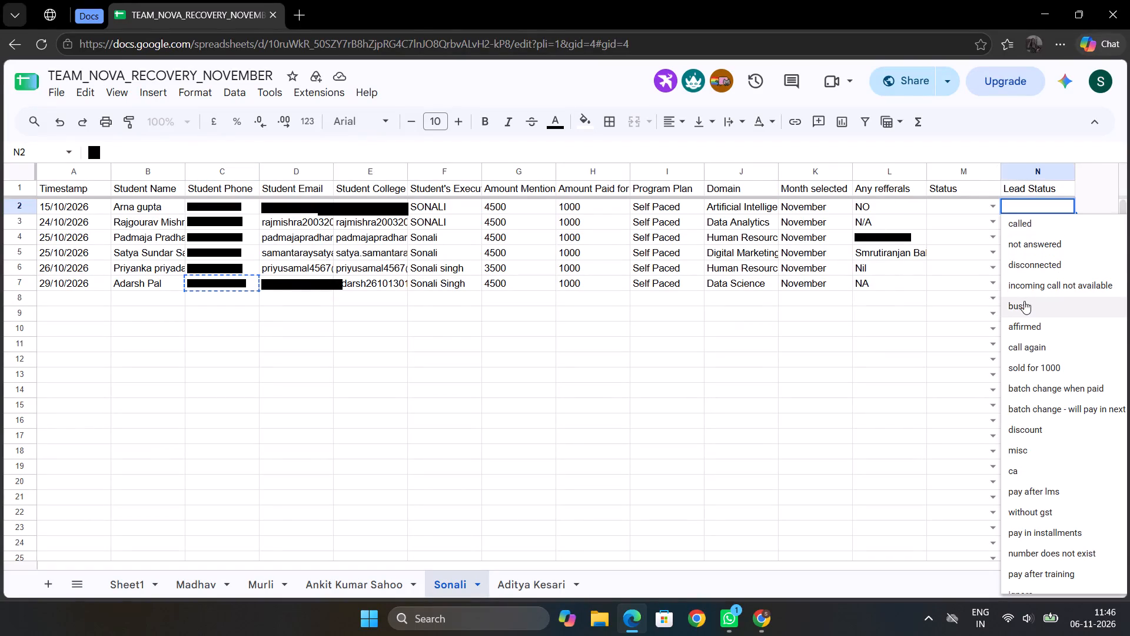
pyautogui.click(1024, 301)
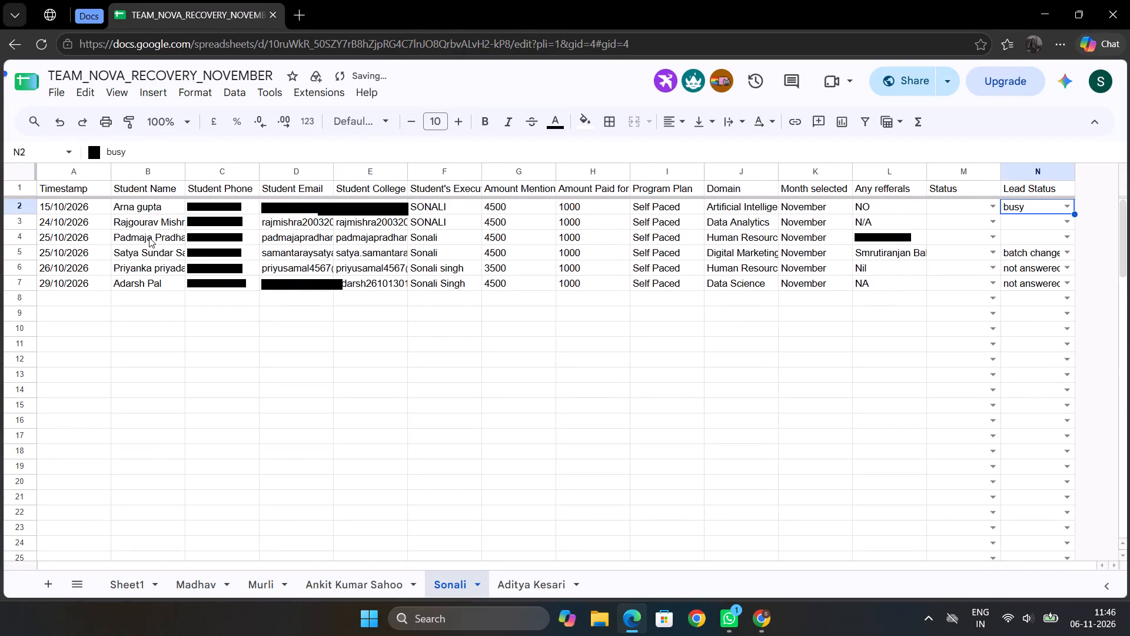
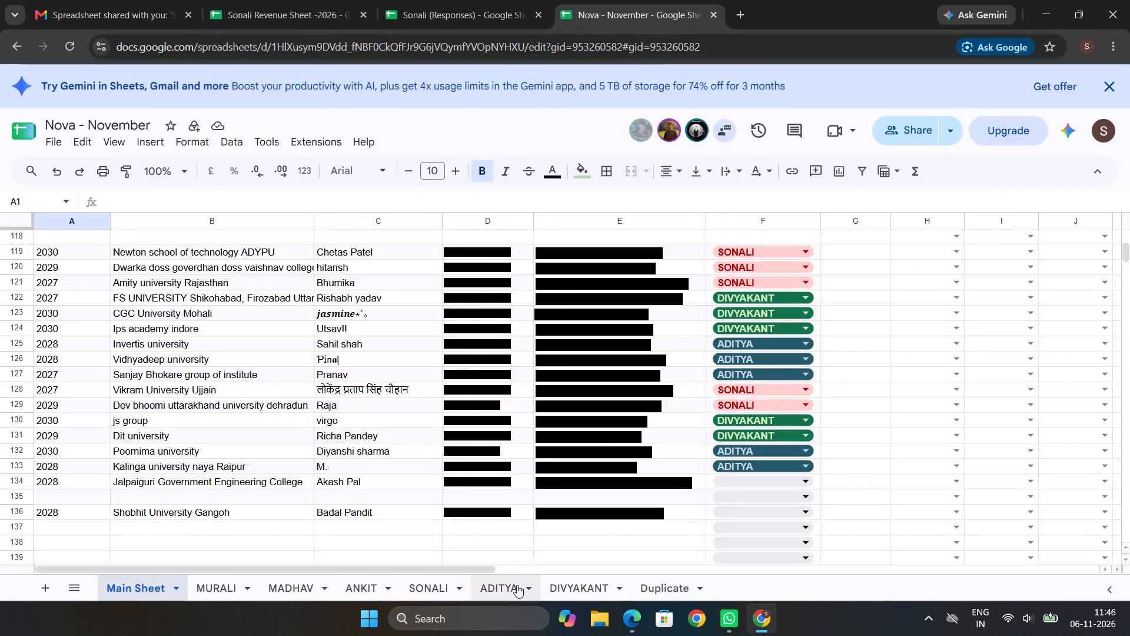
# Switch to the TEAM_NOVA_RECOVERY_NOVEMBER spreadsheet in Edge and set the row 3 student's Lead Status on the Sonali sheet to busy.
pyautogui.click(626, 618)
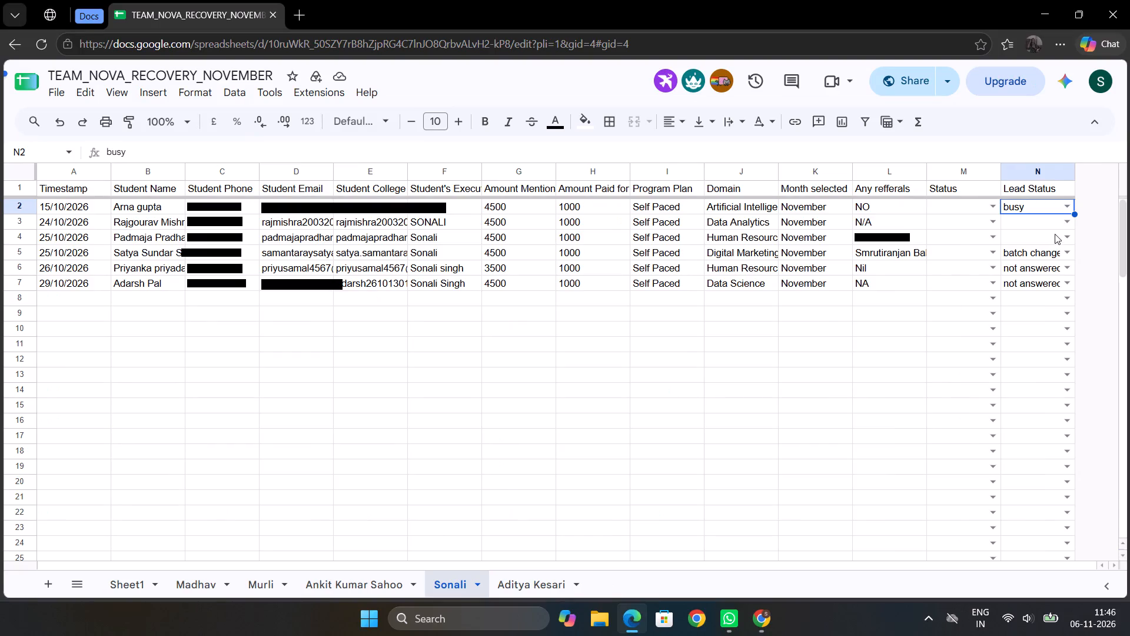
pyautogui.click(1064, 224)
pyautogui.click(1017, 322)
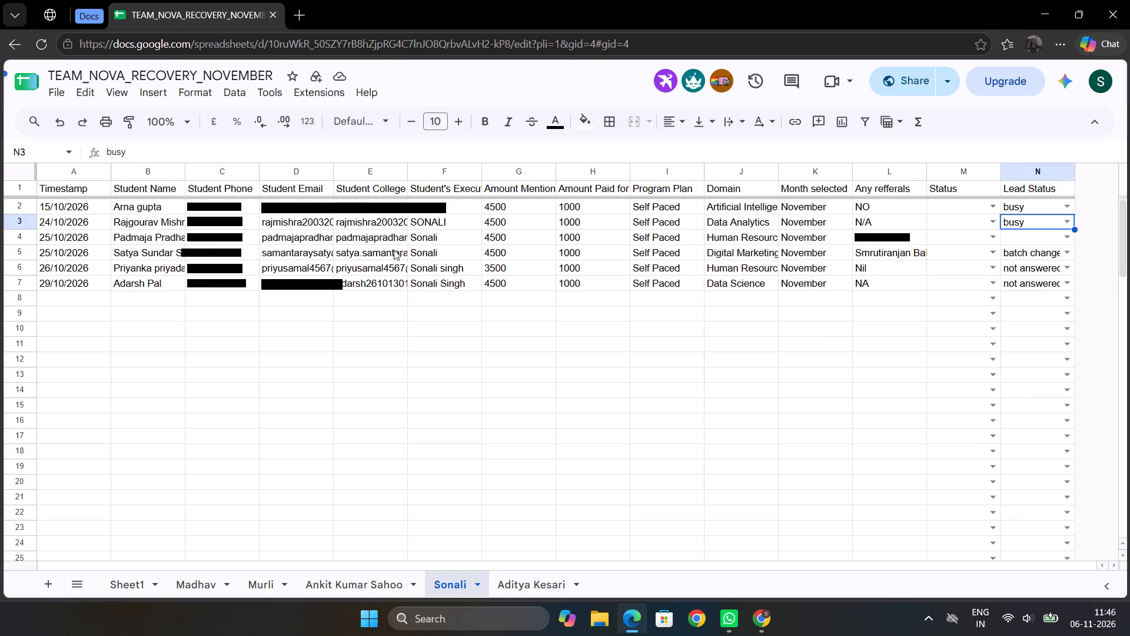
# Copy the row 4 student's phone number from the Sonali sheet to look it up in the revenue sheets.
pyautogui.click(211, 237)
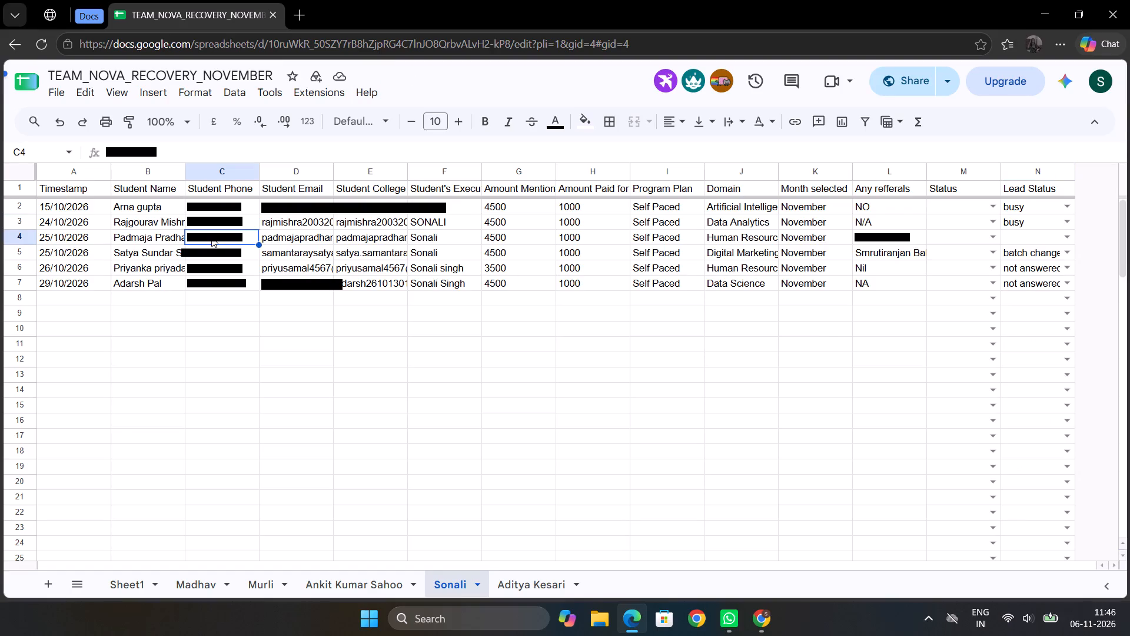
pyautogui.hotkey('ctrl', 'c')
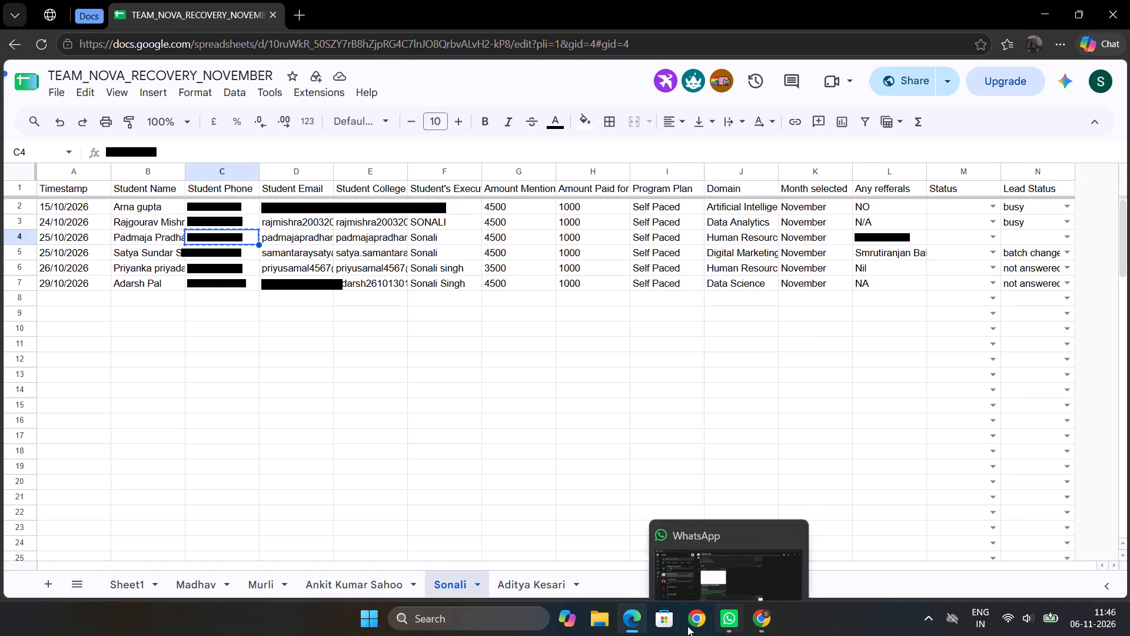
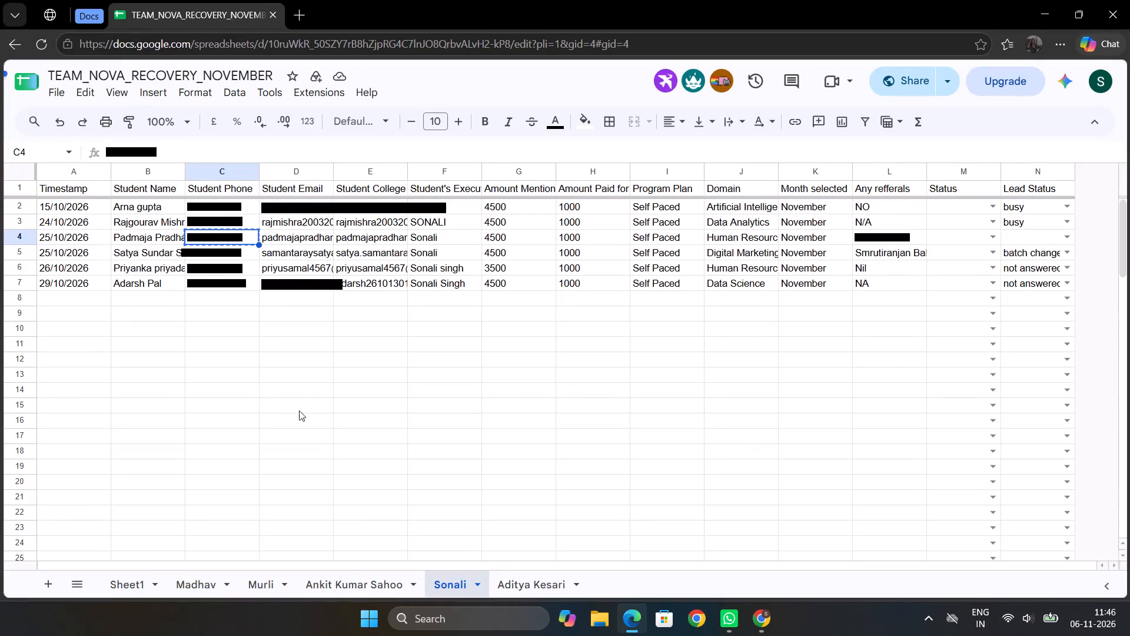
# Copy the row 2 student's phone number from the Student Phone column of the Sonali sheet.
pyautogui.click(213, 210)
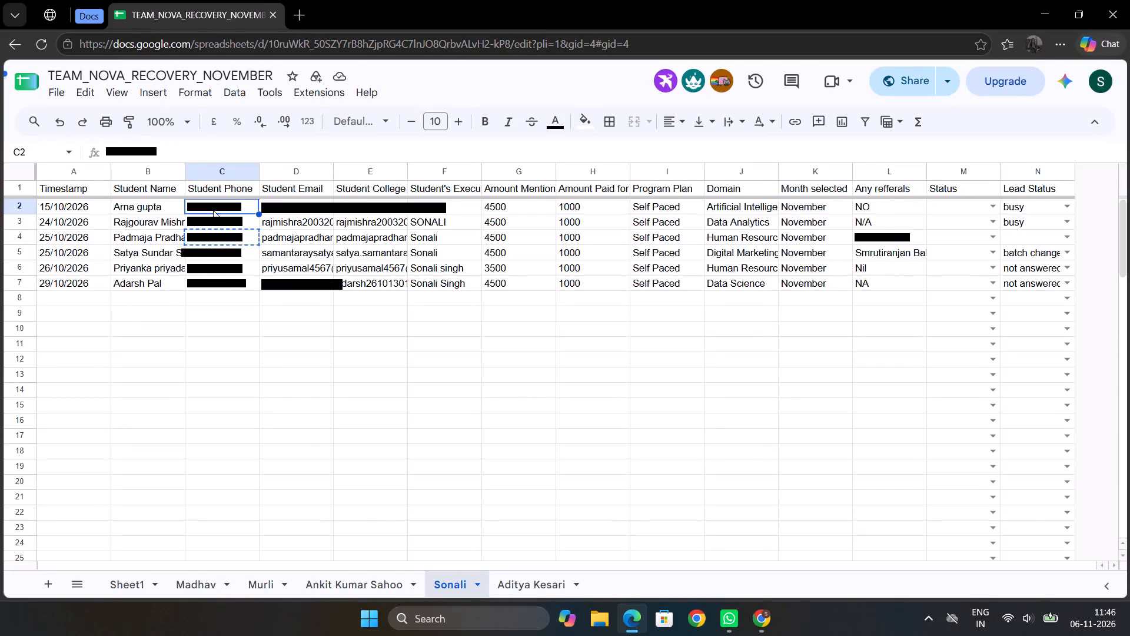
pyautogui.hotkey('ctrl', 'c')
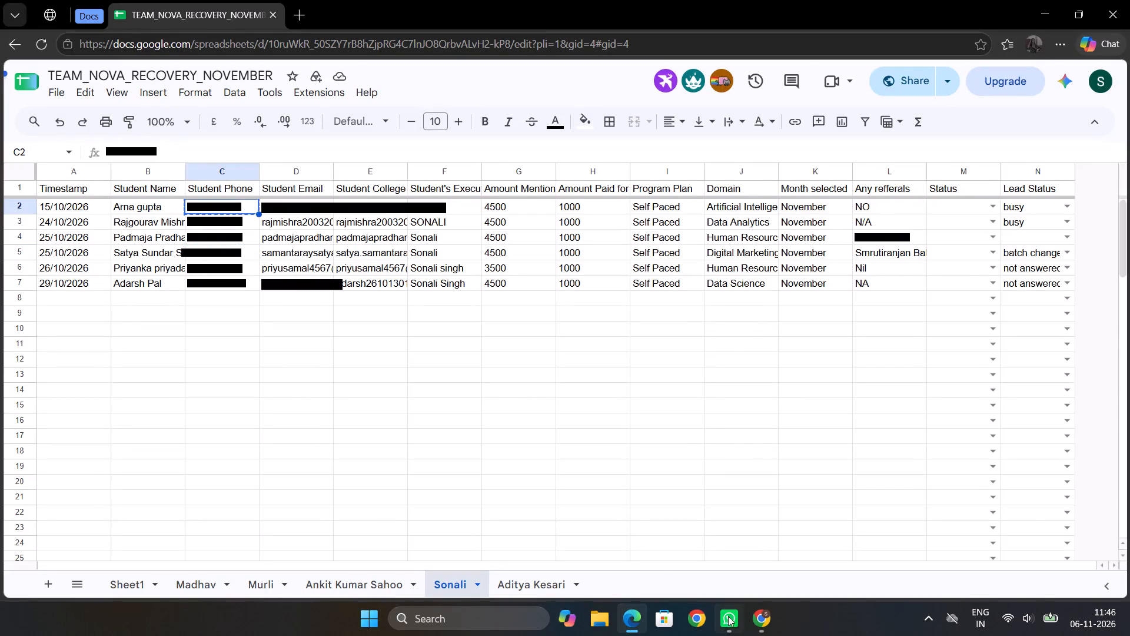
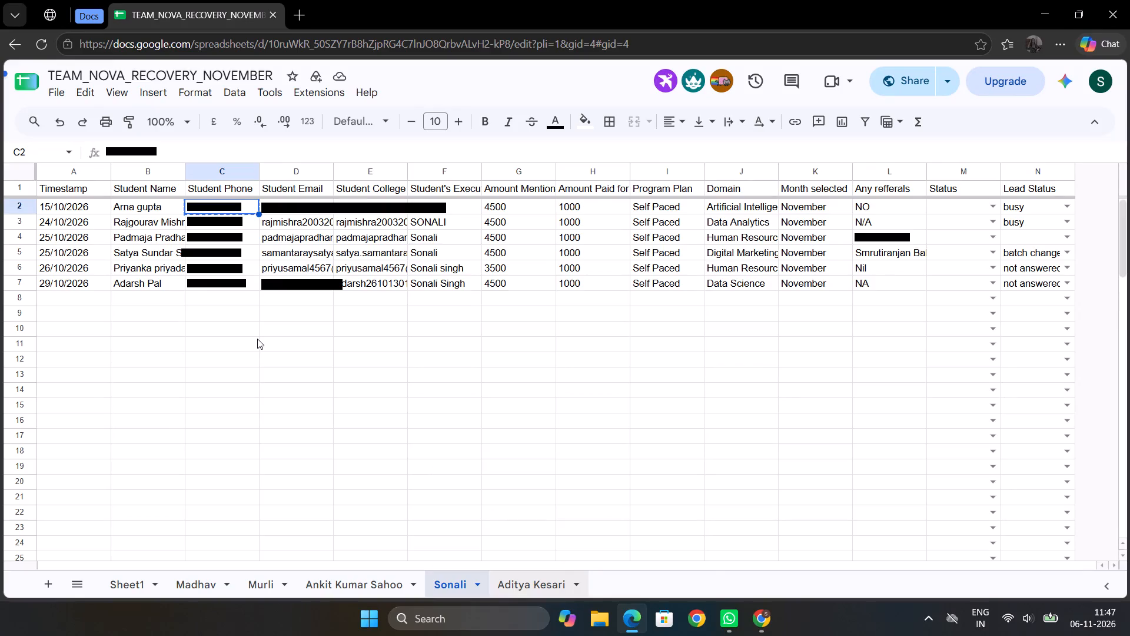
# Copy the row 4 student's phone number from the Student Phone column of the Sonali sheet.
pyautogui.click(212, 240)
pyautogui.hotkey('ctrl', 'c')
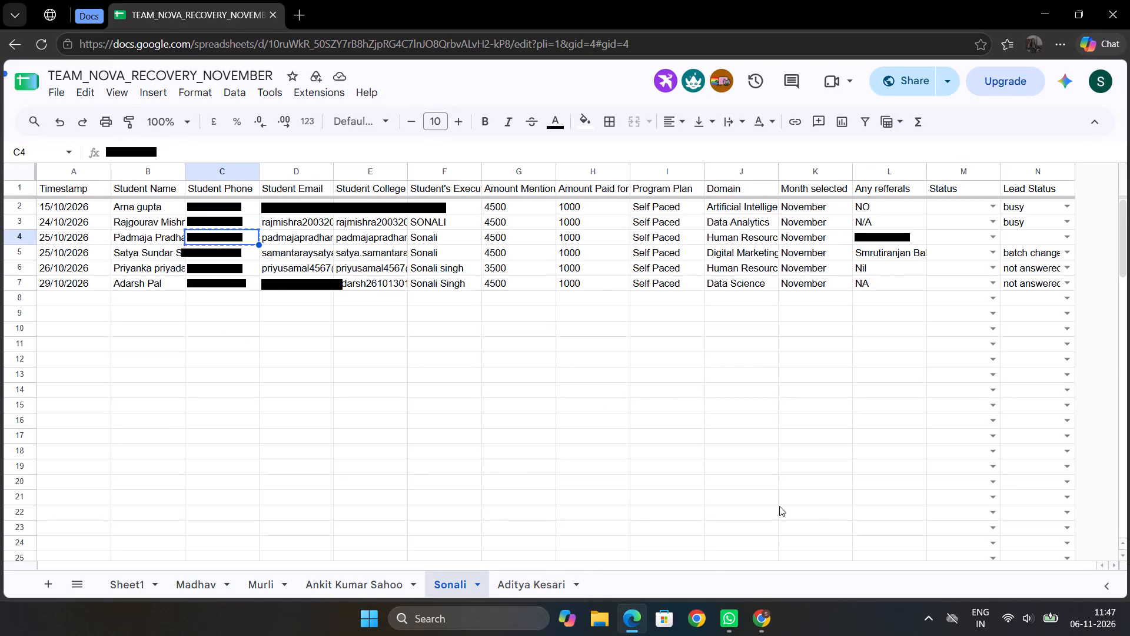
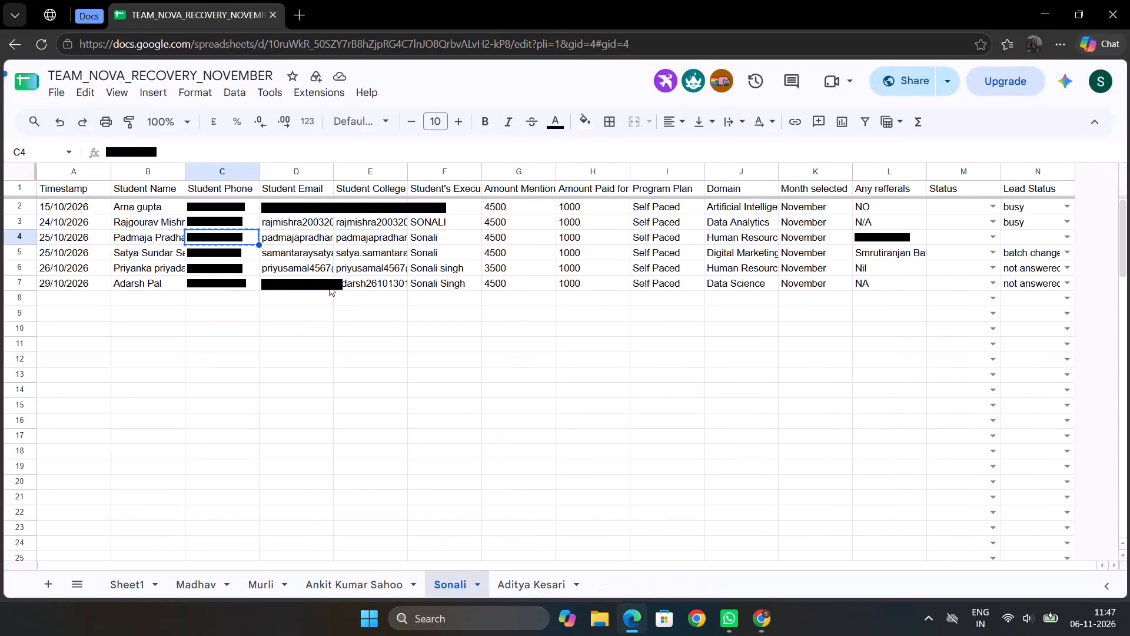
# Copy the row 2 student's phone number from the Student Phone column of the Sonali sheet.
pyautogui.click(236, 204)
pyautogui.hotkey('ctrl', 'x')
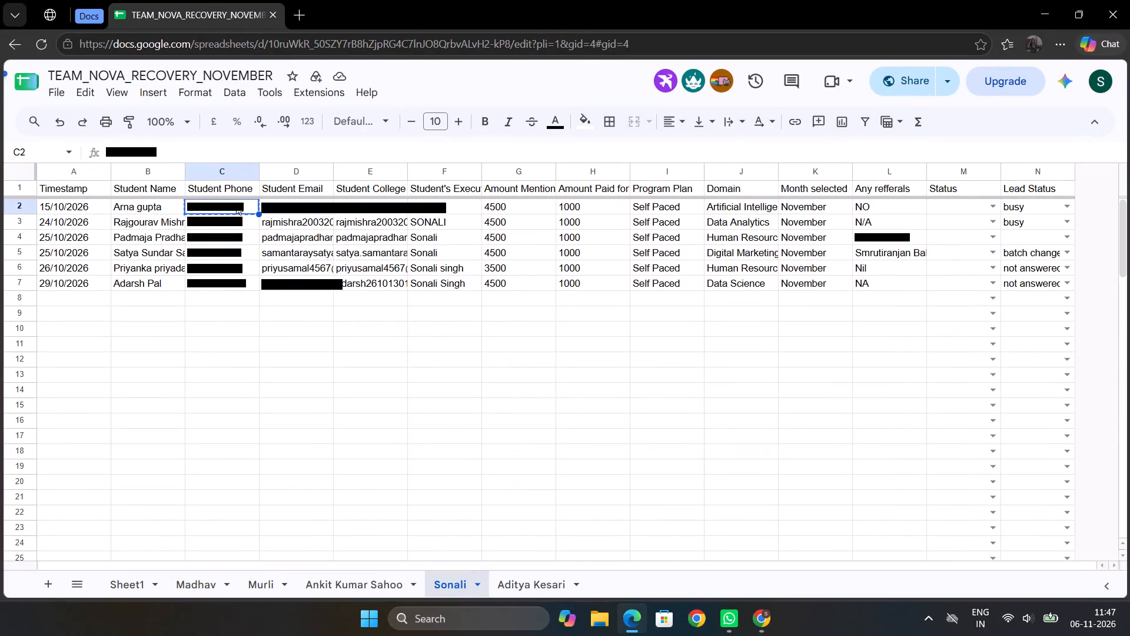
pyautogui.hotkey('ctrl', 'c')
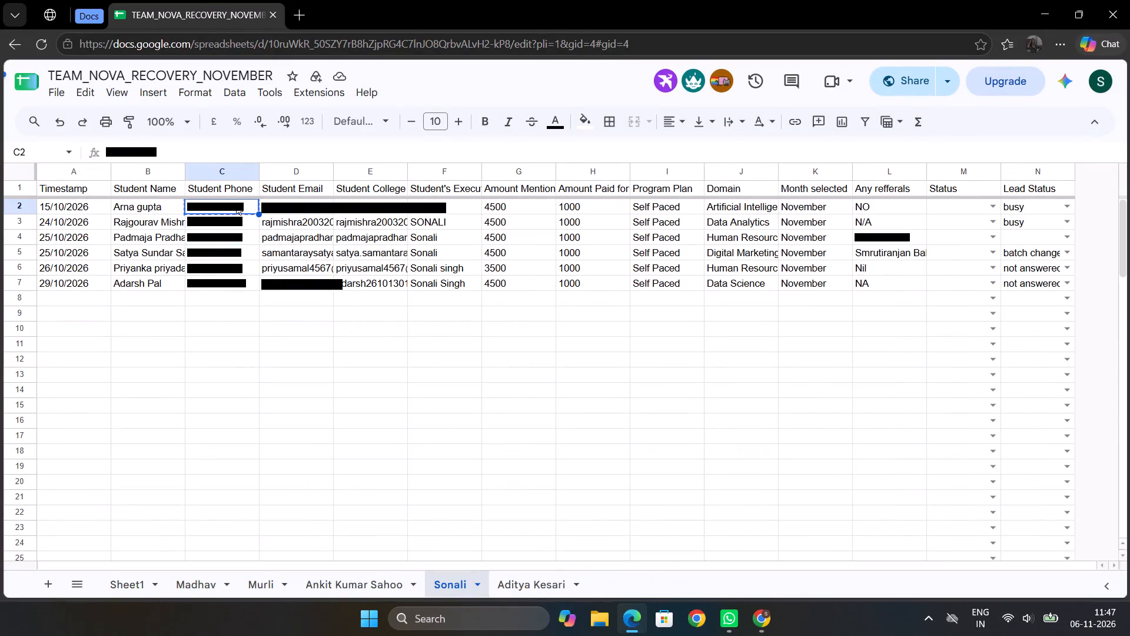
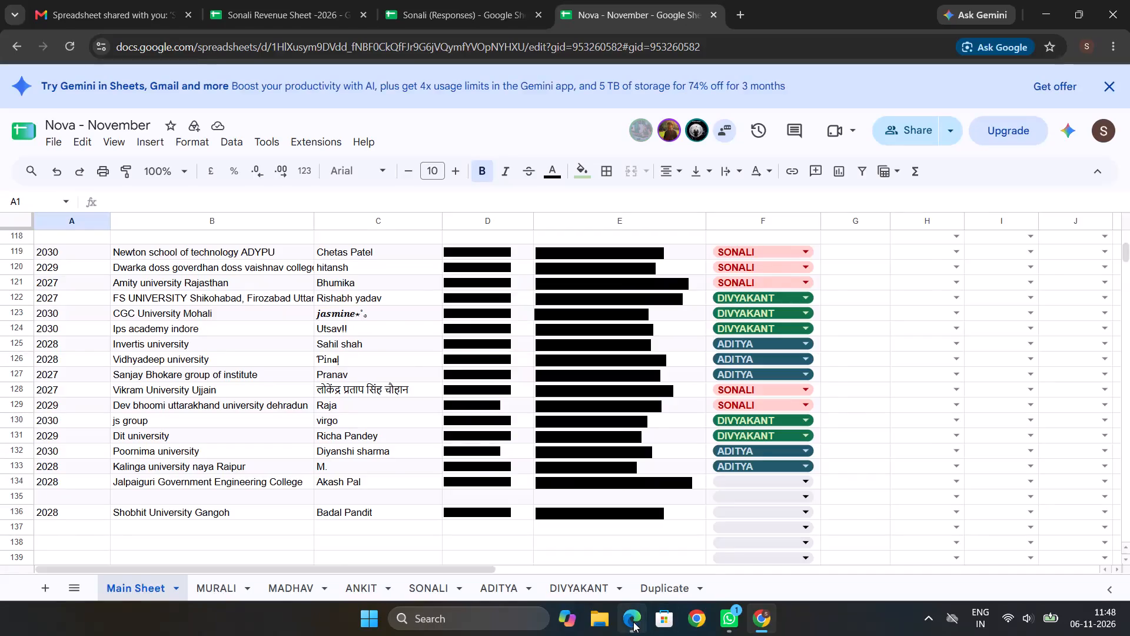
# Switch to the TEAM_NOVA_RECOVERY_NOVEMBER sheet in Microsoft Edge and set the row 4 student's Lead Status to "not answered".
pyautogui.click(633, 622)
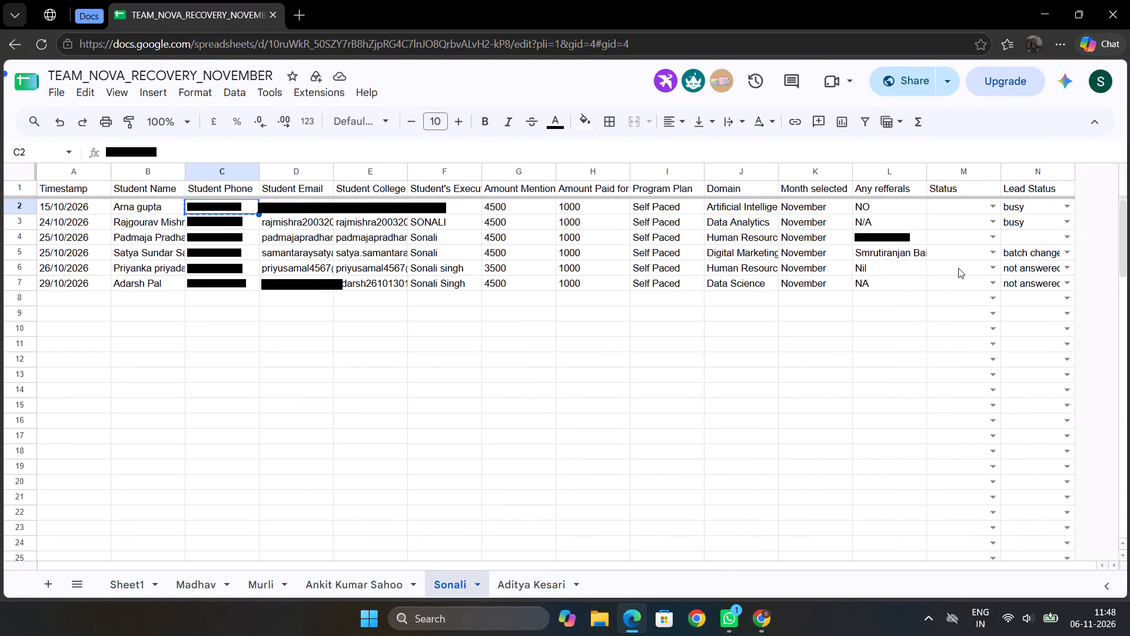
pyautogui.click(1062, 240)
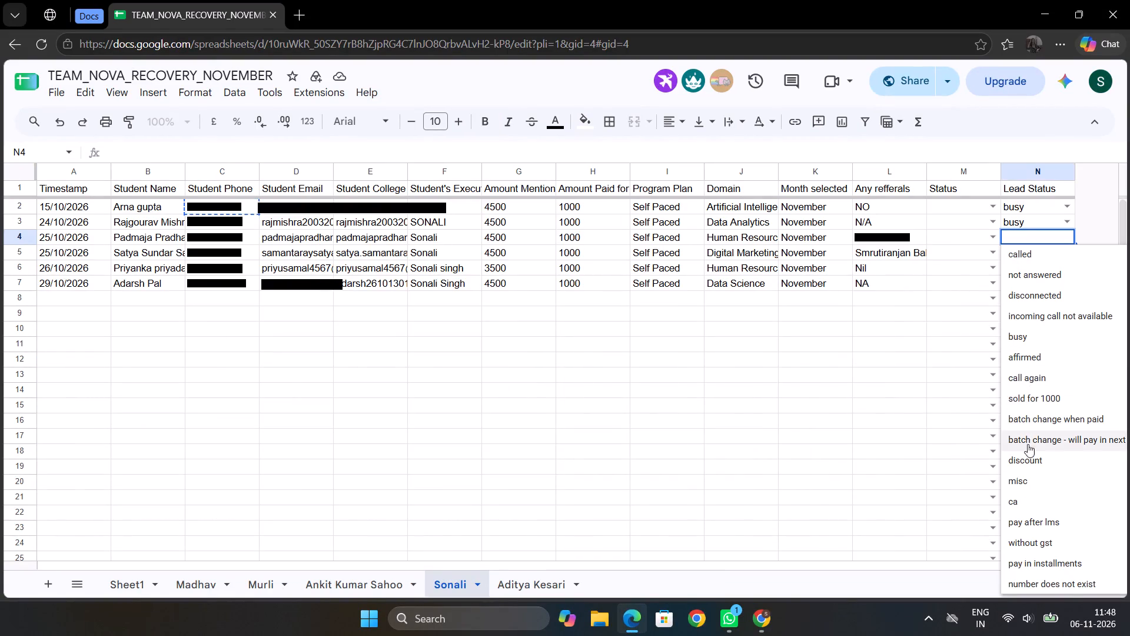
pyautogui.scroll(-2, 1028, 472)
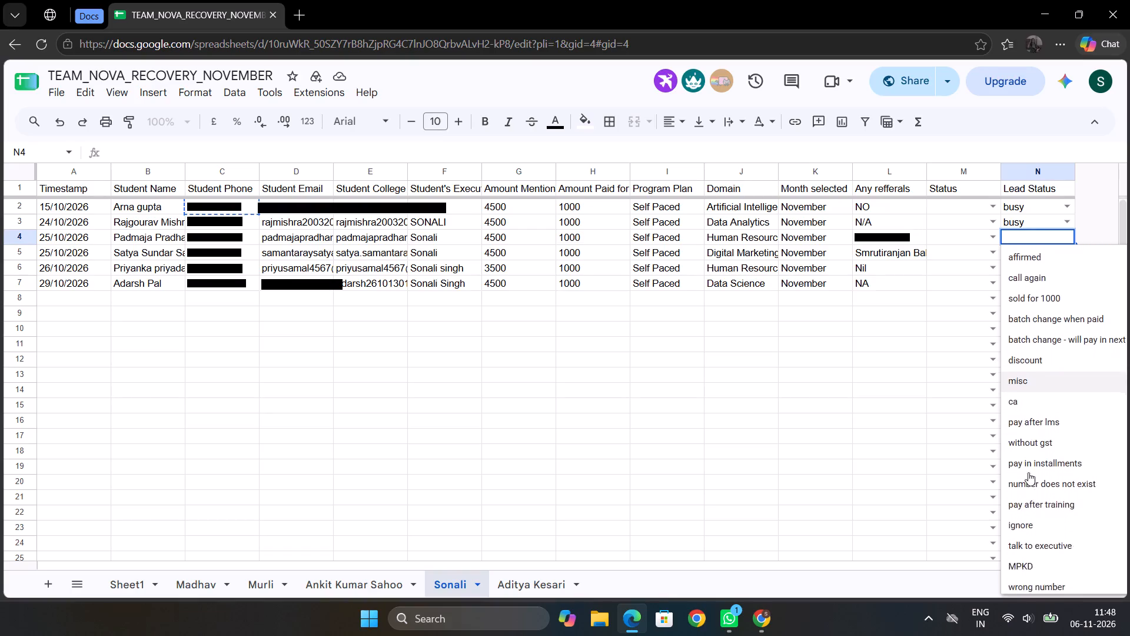
pyautogui.scroll(-3, 1028, 472)
pyautogui.scroll(5, 1028, 472)
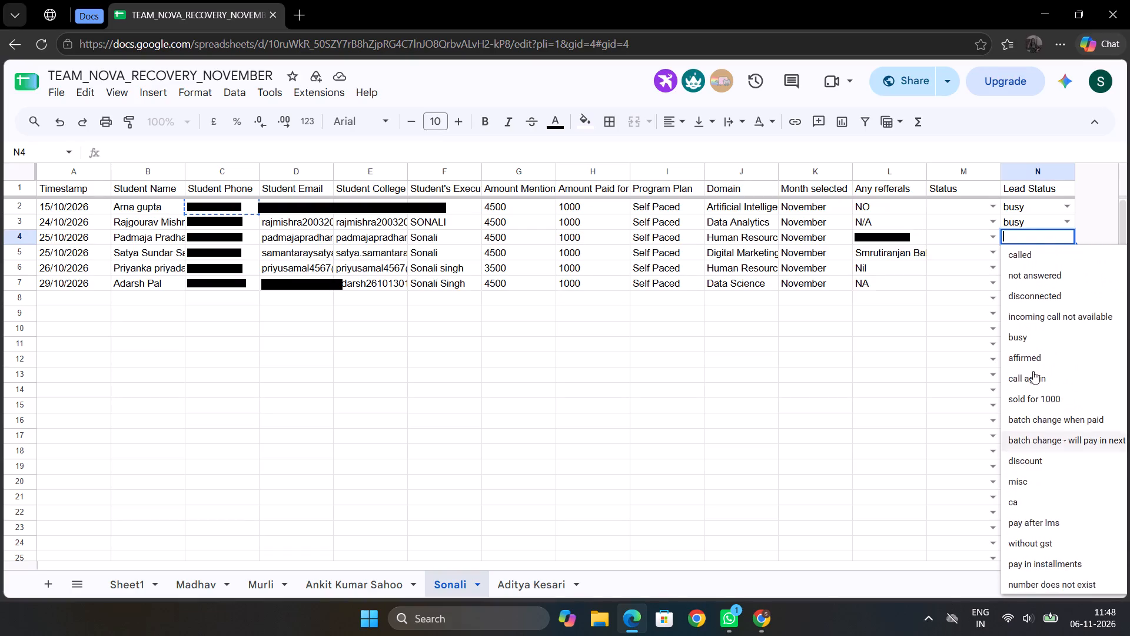
pyautogui.click(1037, 279)
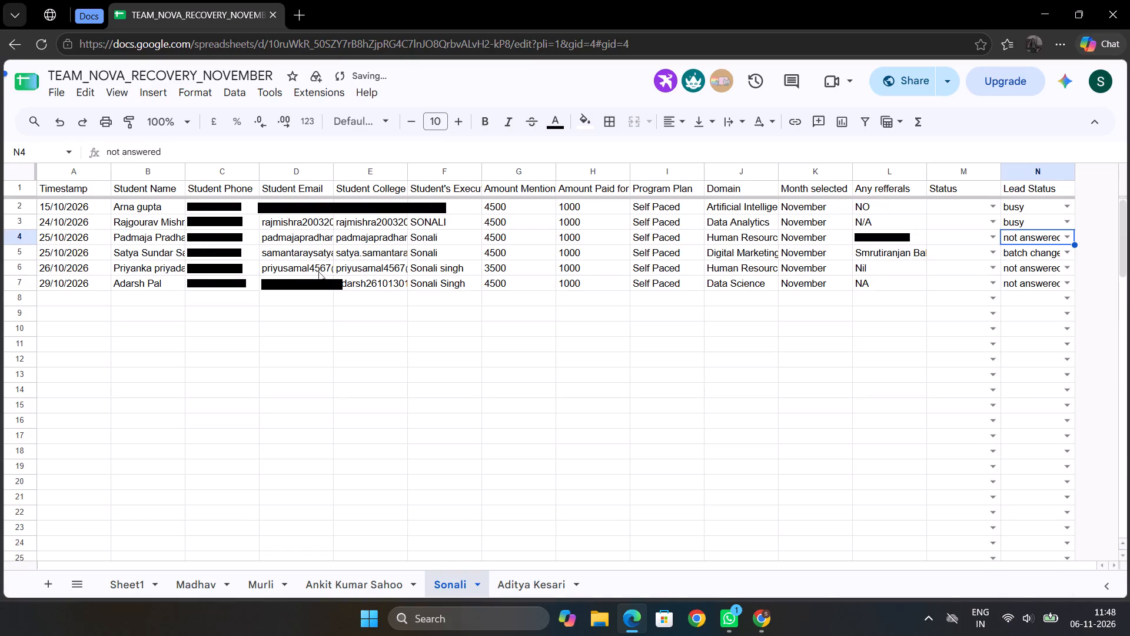
# Copy the row 6 student's phone number from the Student Phone column of the Sonali sheet.
pyautogui.click(227, 263)
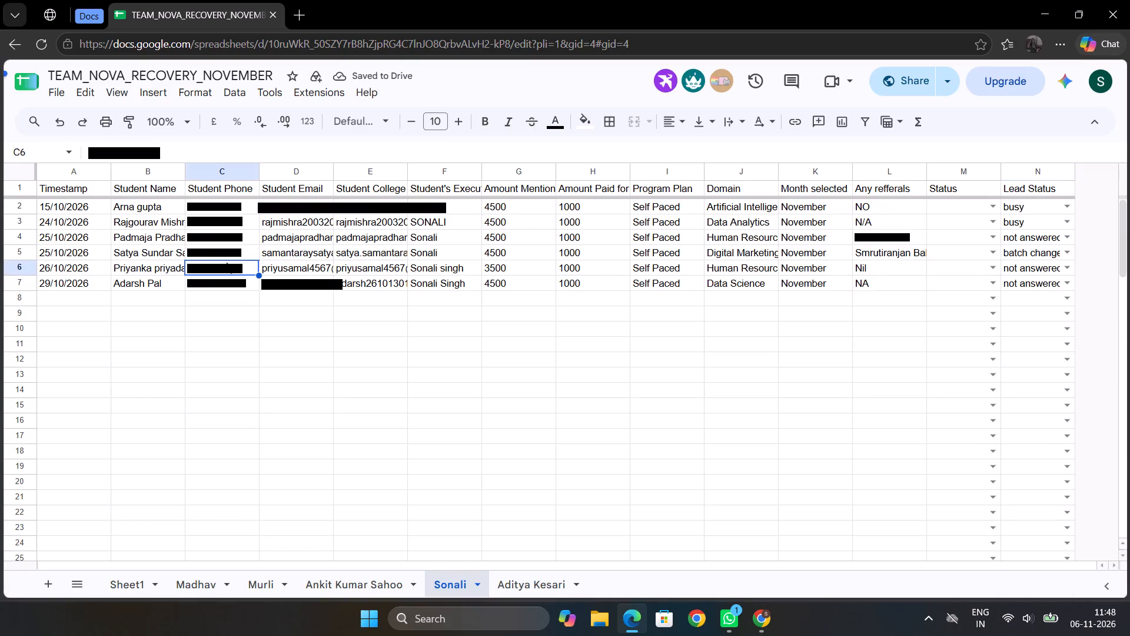
pyautogui.hotkey('ctrl', 'c')
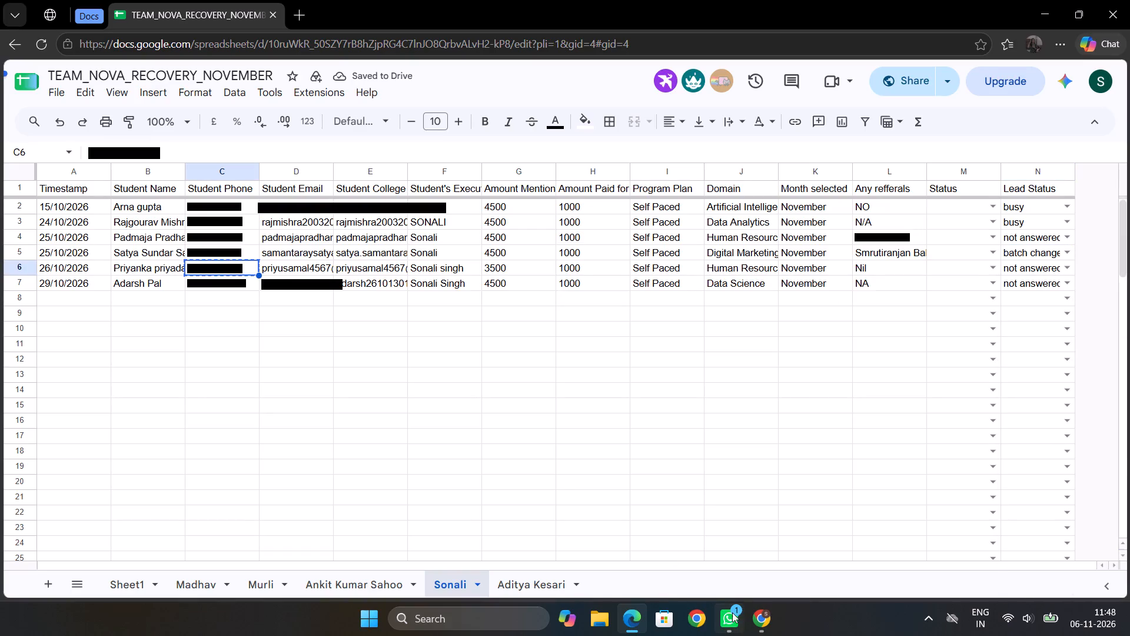
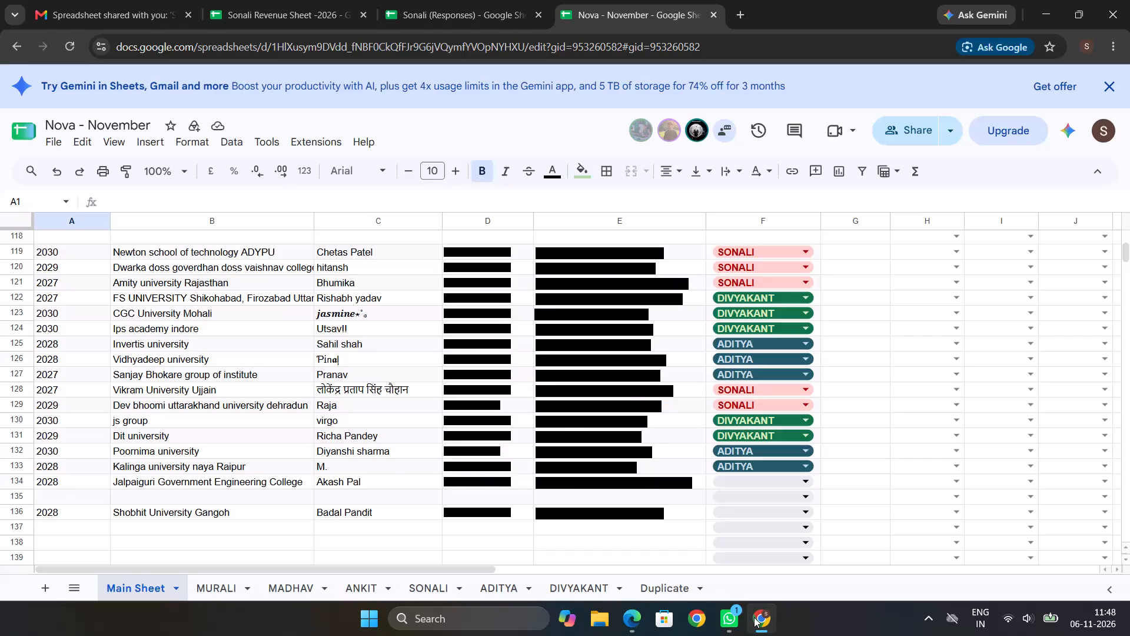
# Switch to the TEAM_NOVA_RECOVERY_NOVEMBER sheet in Microsoft Edge and set the row 6 student's Lead Status to "busy".
pyautogui.click(642, 623)
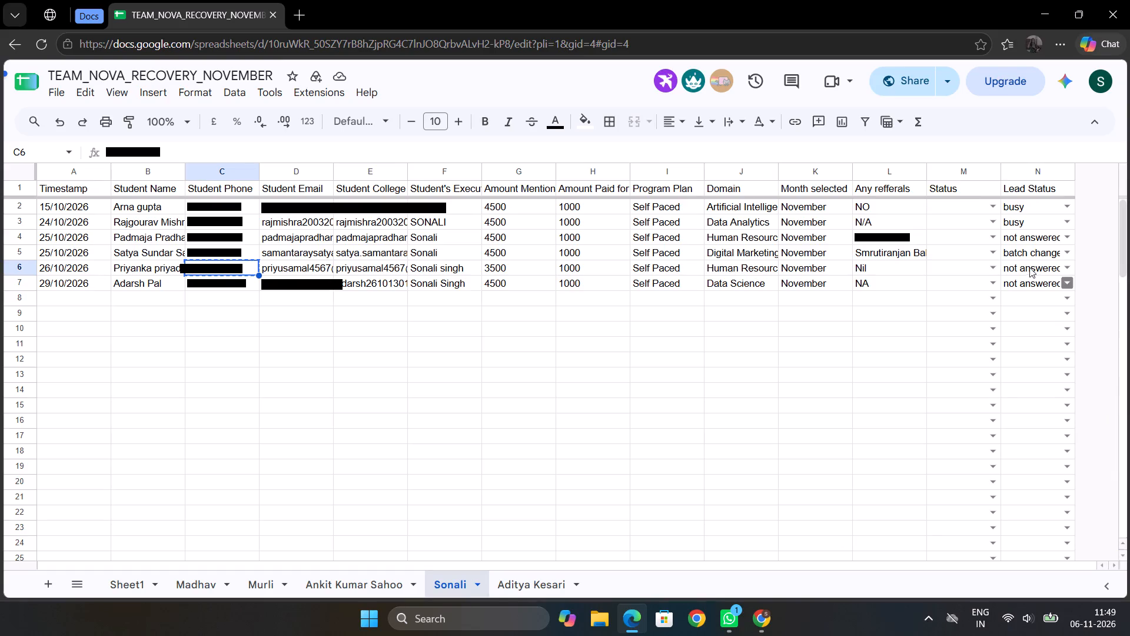
pyautogui.click(1065, 267)
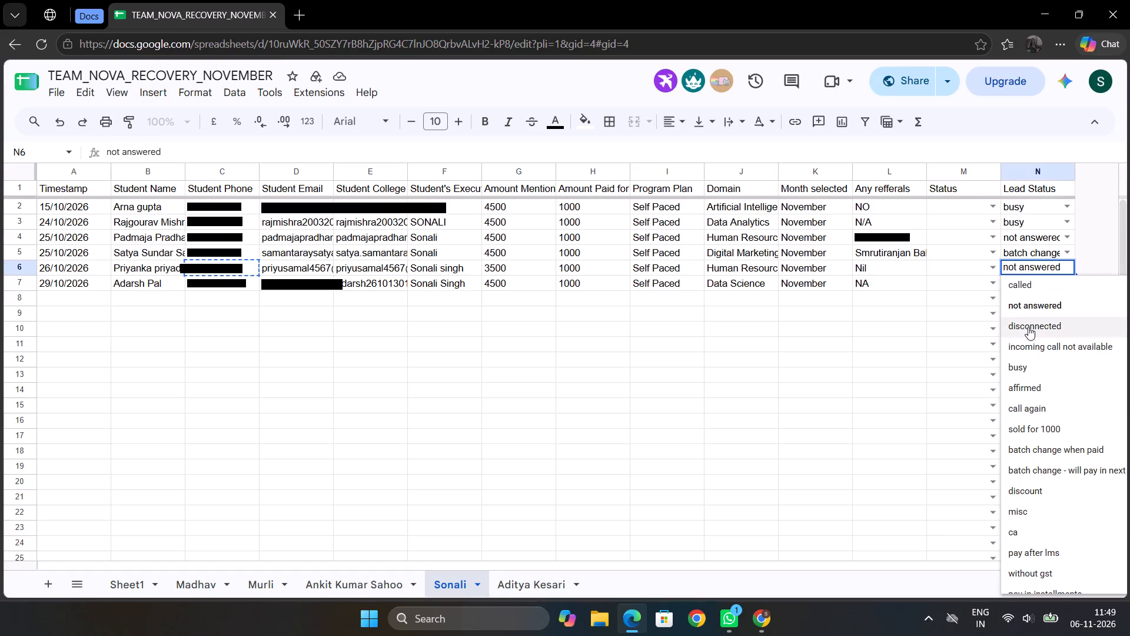
pyautogui.click(1022, 363)
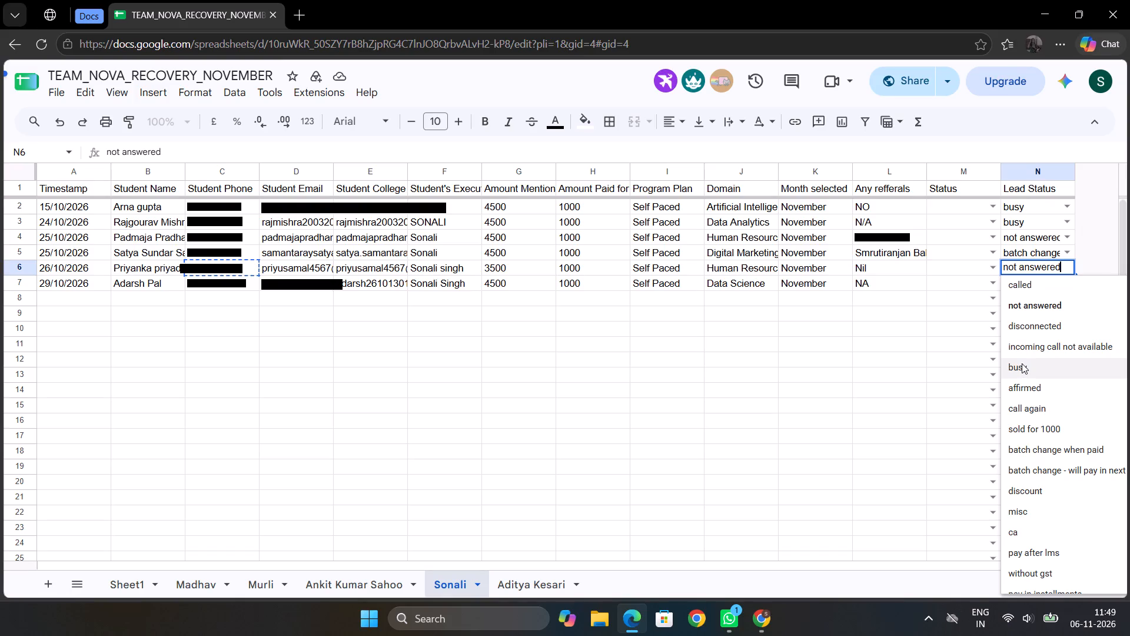
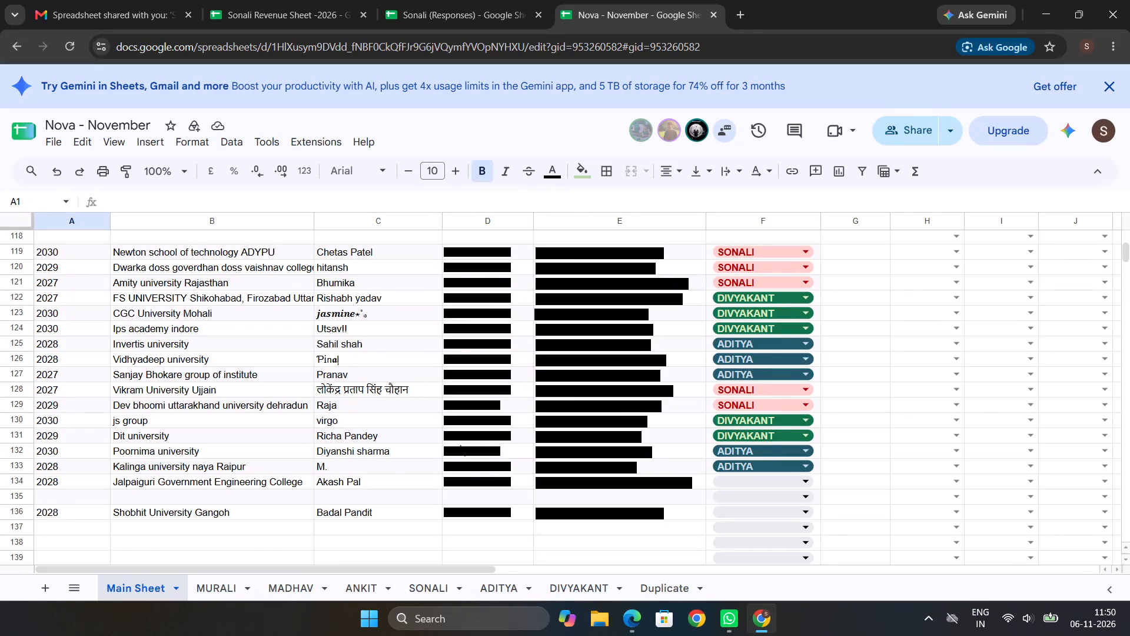
# Copy the year, college, name and contact details of the first three SONALI leads under 06-11-2026, rows 119 to 121 of Main Sheet.
pyautogui.scroll(1, 488, 429)
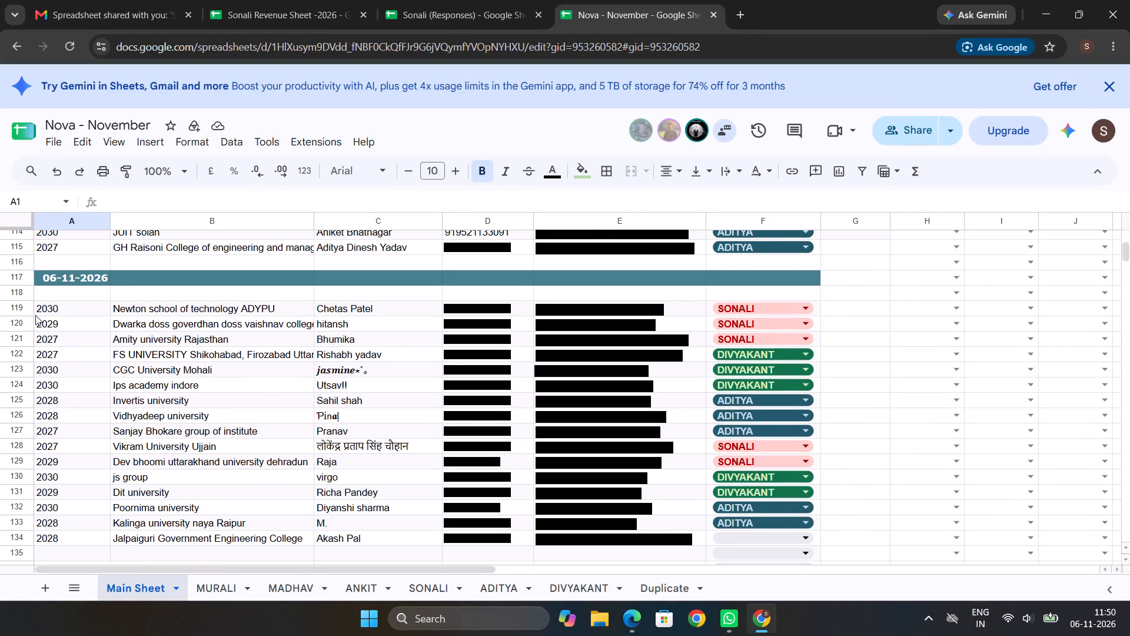
pyautogui.moveTo(36, 309); pyautogui.dragTo(670, 333)
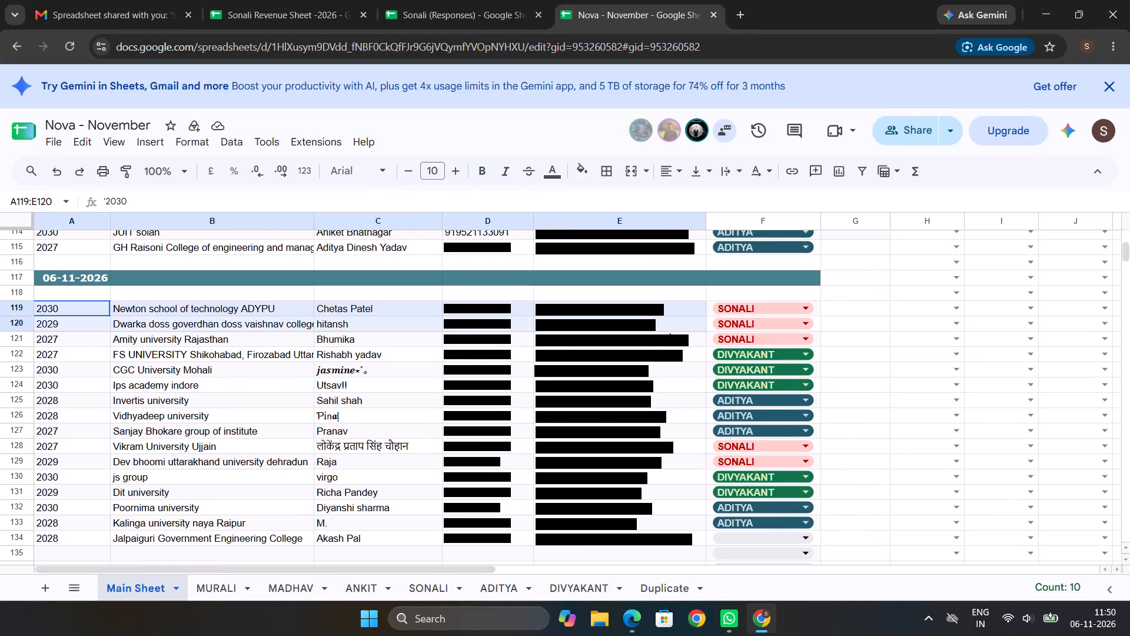
pyautogui.moveTo(670, 333); pyautogui.dragTo(672, 340)
pyautogui.hotkey('ctrl', 'c')
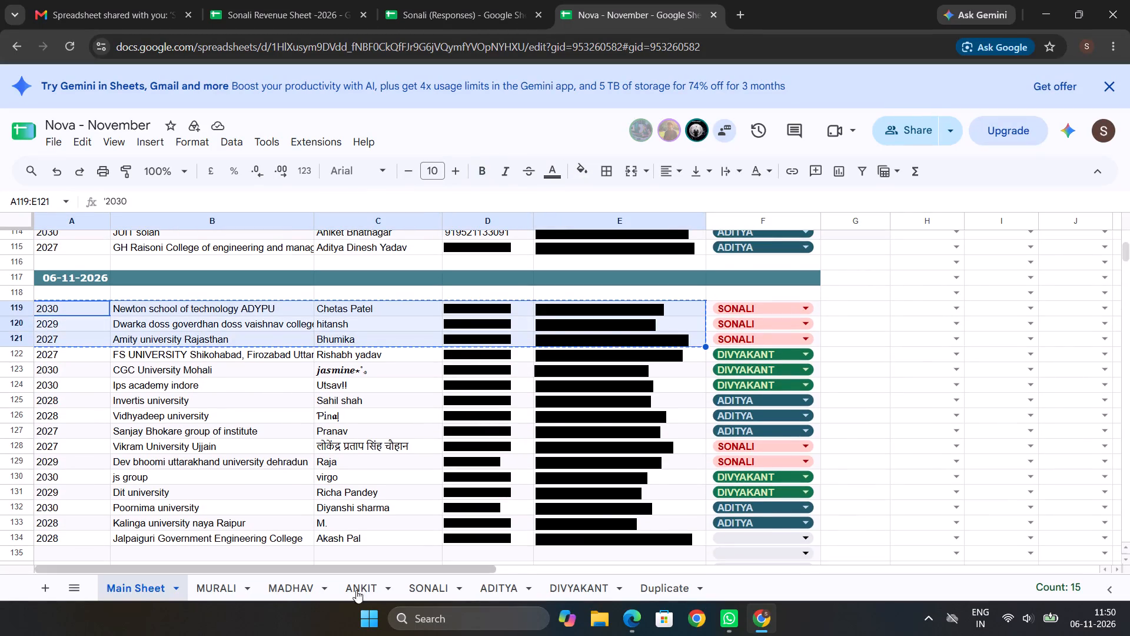
# Paste the three copied leads into the SONALI sheet below the 06-11-2026 header, starting at cell A46.
pyautogui.click(434, 587)
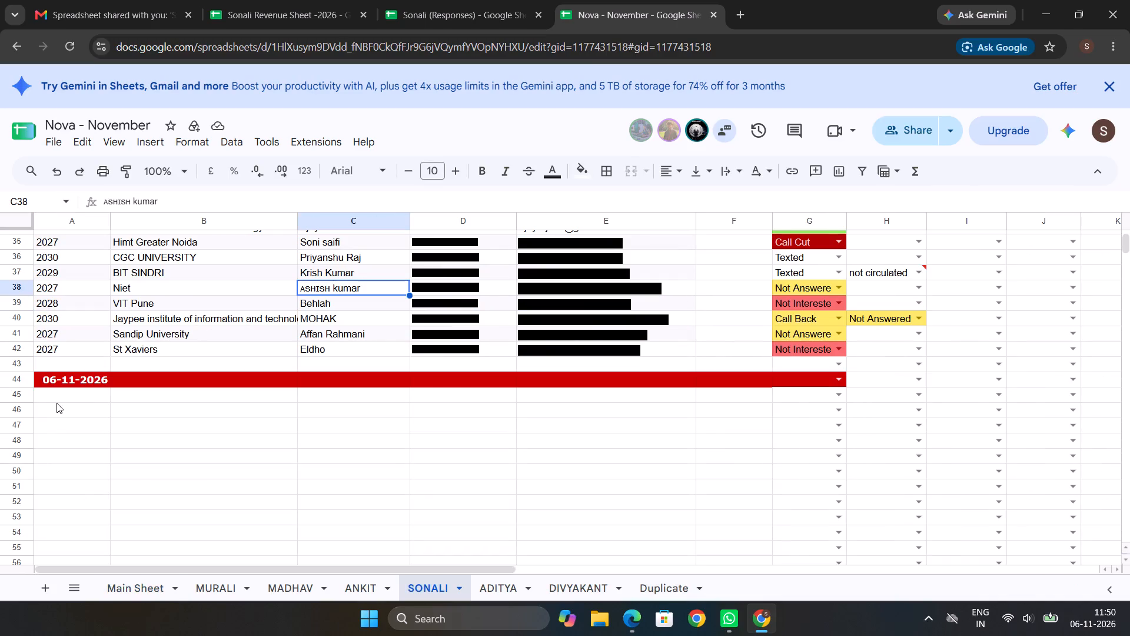
pyautogui.click(56, 409)
pyautogui.hotkey('ctrl', 'v')
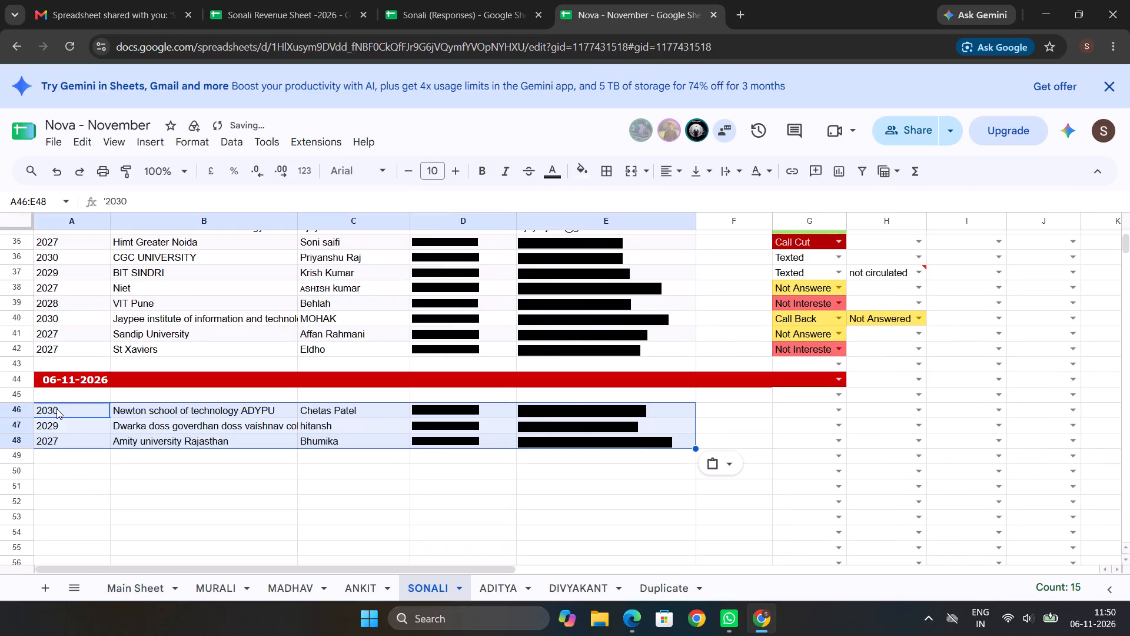
# Copy the two remaining SONALI leads, rows 128 to 129 of Main Sheet, into the SONALI sheet starting at cell A49.
pyautogui.click(138, 591)
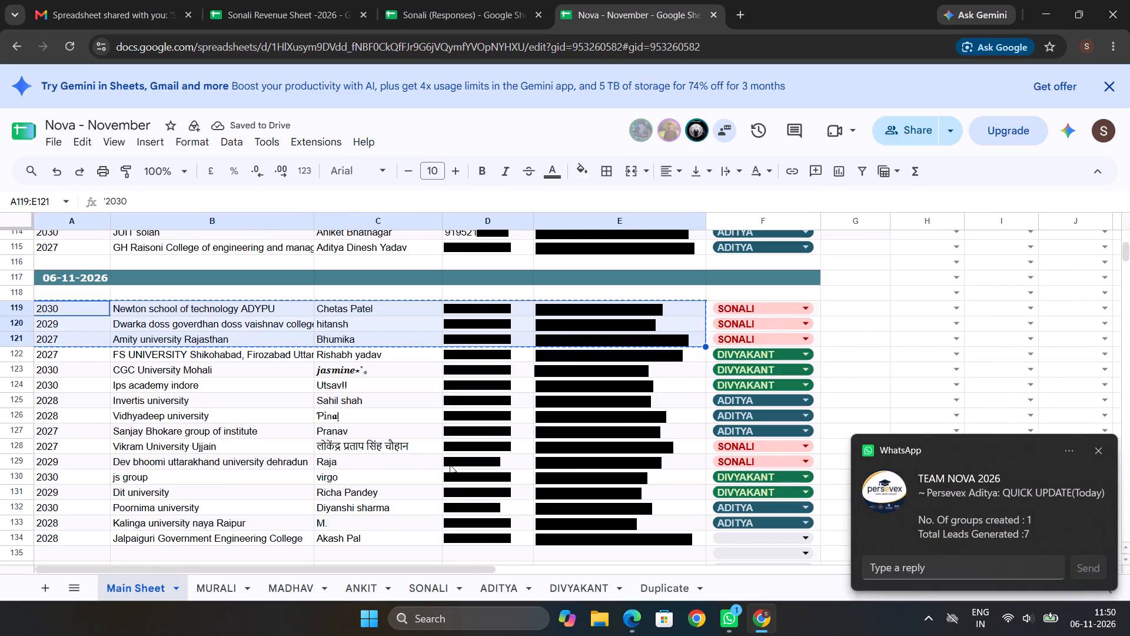
pyautogui.moveTo(45, 443); pyautogui.dragTo(619, 465)
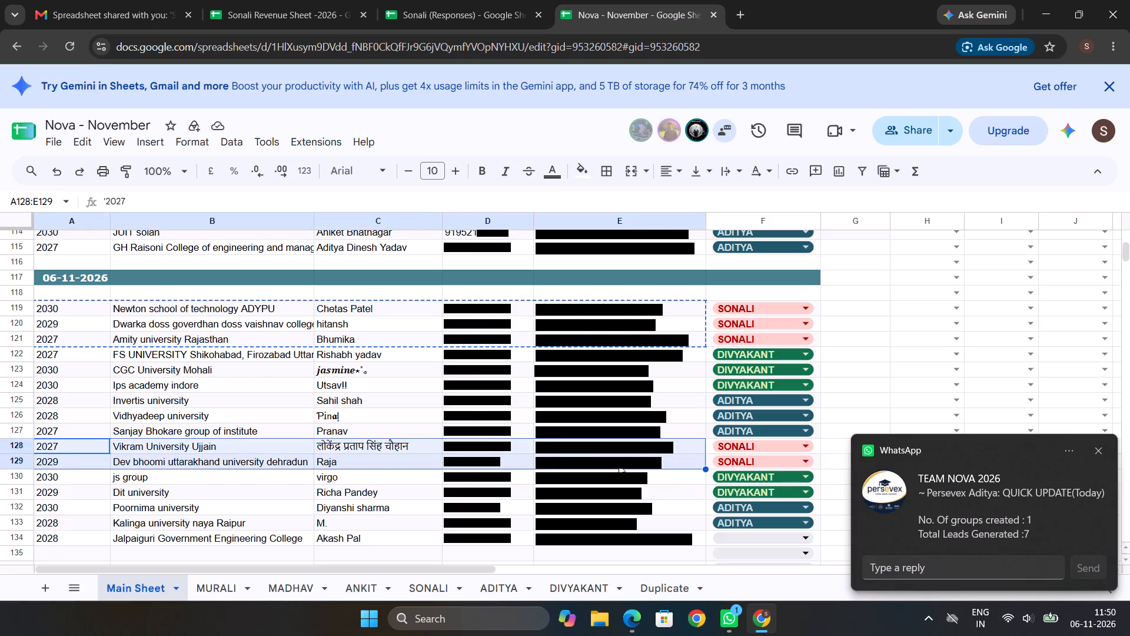
pyautogui.hotkey('ctrl', 'c')
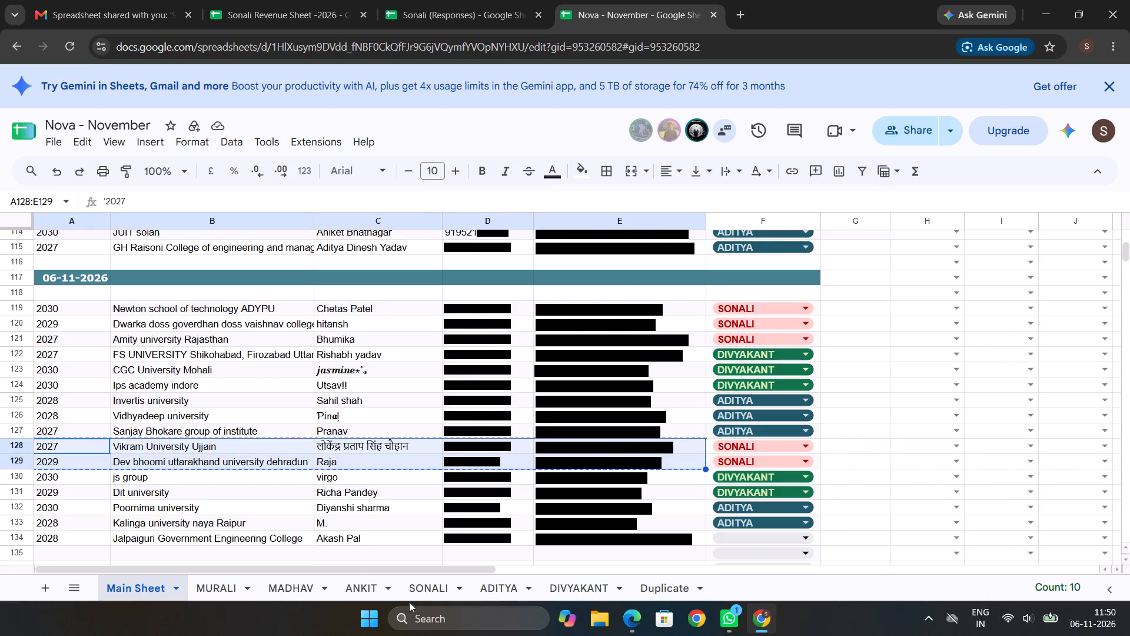
pyautogui.click(427, 588)
pyautogui.click(39, 456)
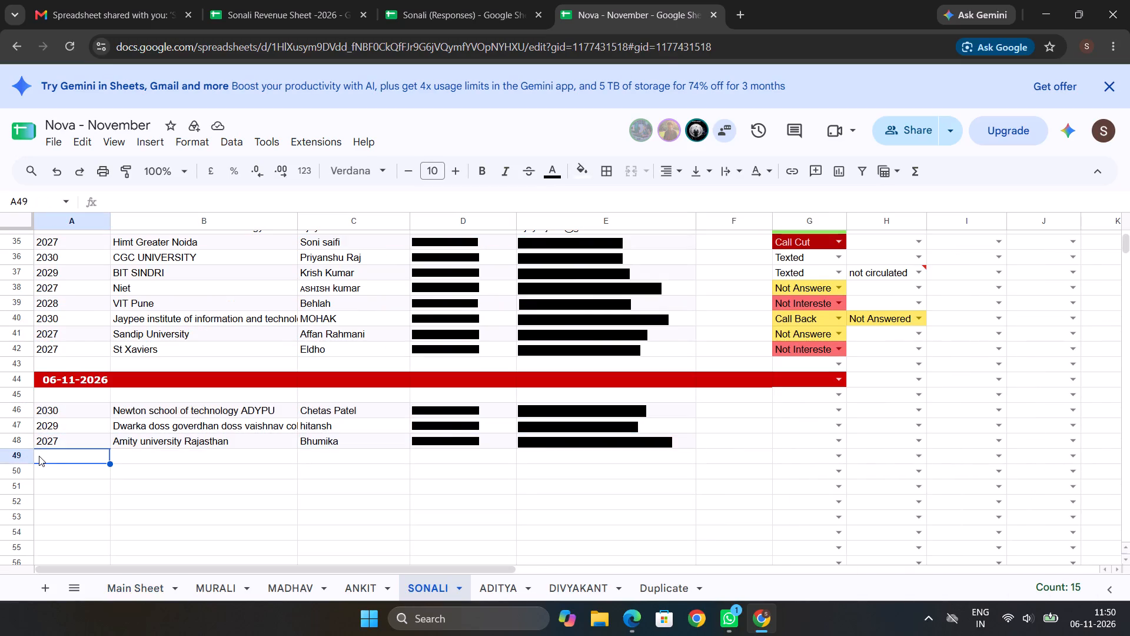
pyautogui.hotkey('ctrl', 'v')
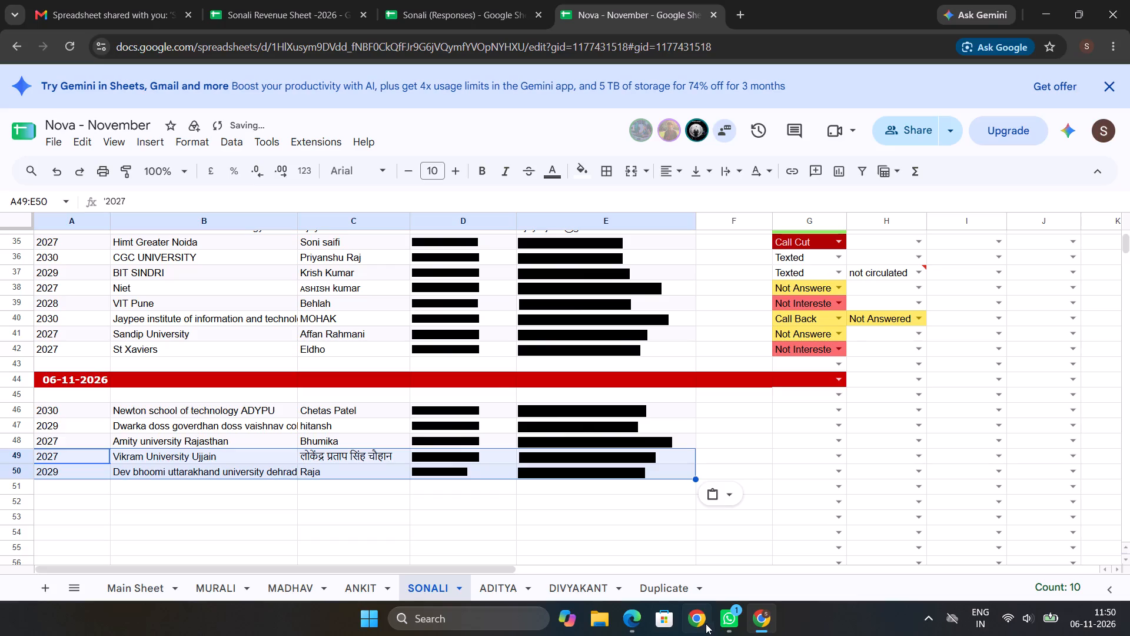
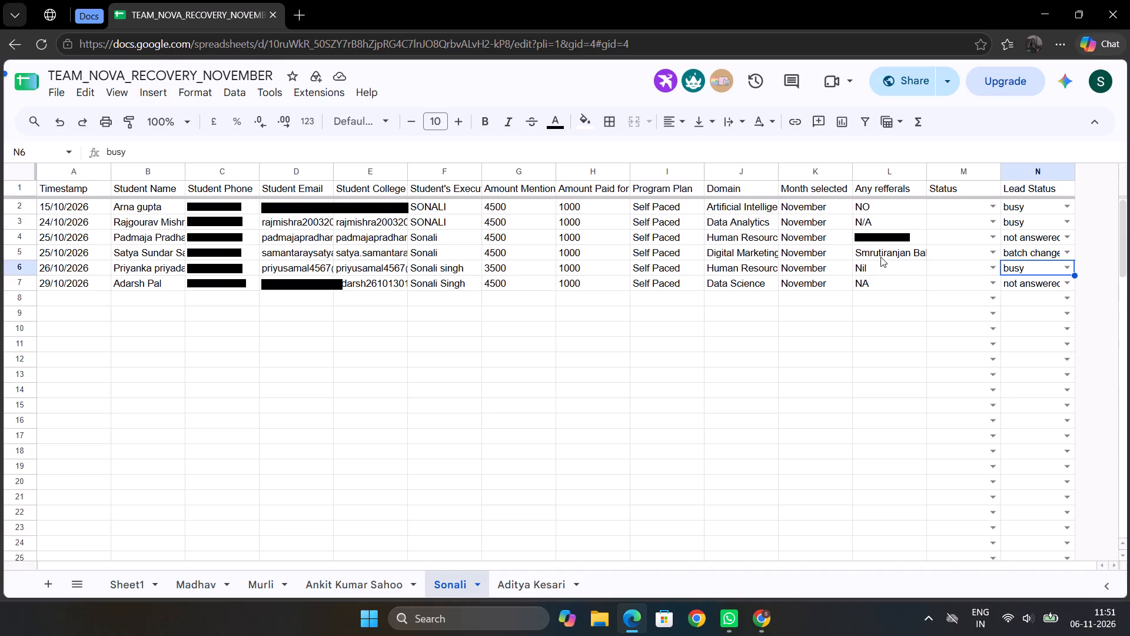
# Open the Status options for the row 5 student in the Sonali sheet of TEAM_NOVA_RECOVERY_NOVEMBER.
pyautogui.click(945, 257)
pyautogui.click(992, 253)
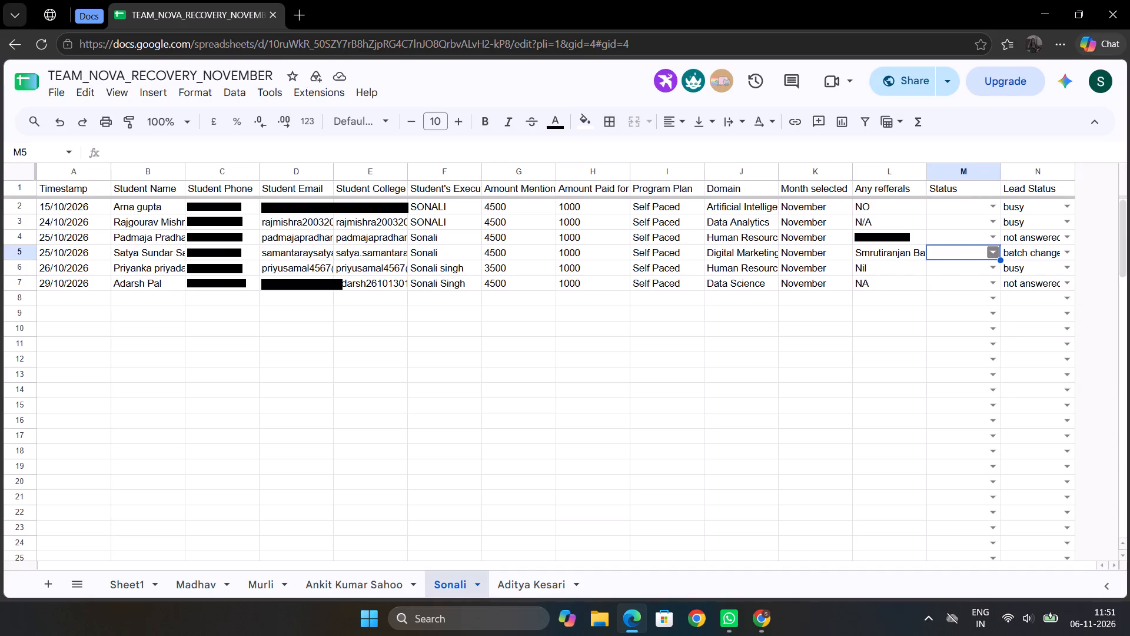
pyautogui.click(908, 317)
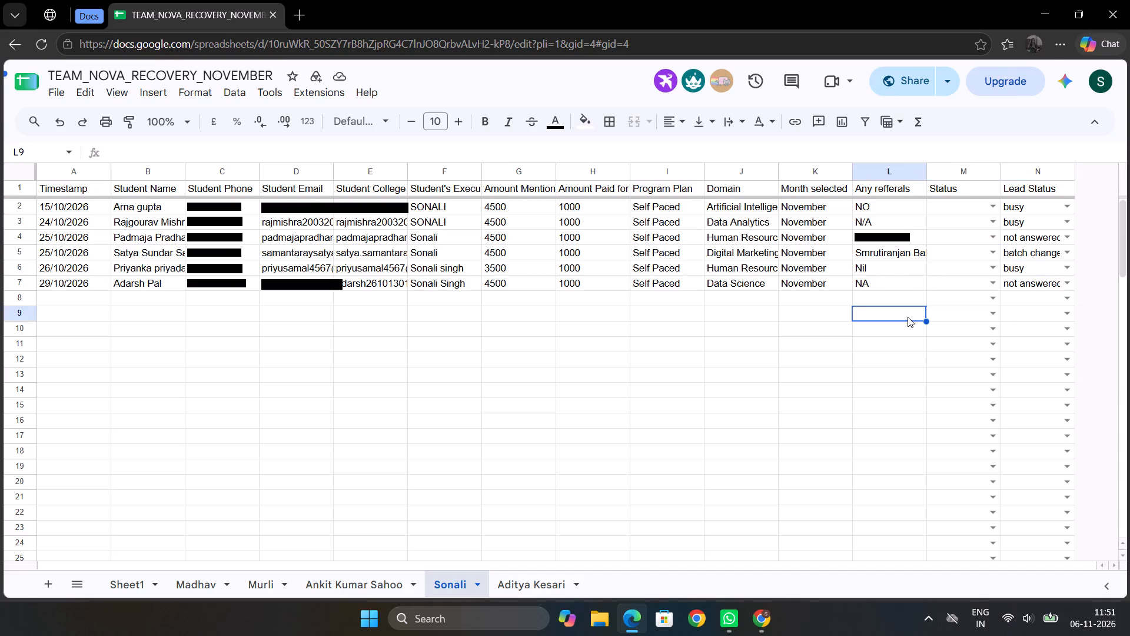
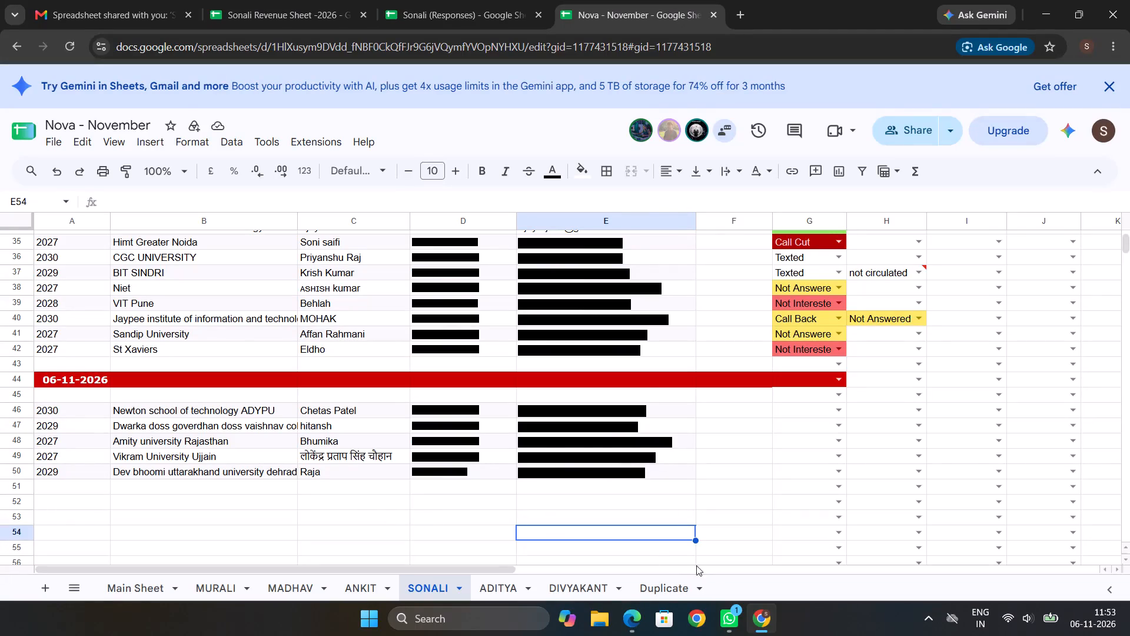
# Switch to the TEAM_NOVA_RECOVERY_NOVEMBER spreadsheet in Microsoft Edge to view the Sonali sheet.
pyautogui.click(638, 608)
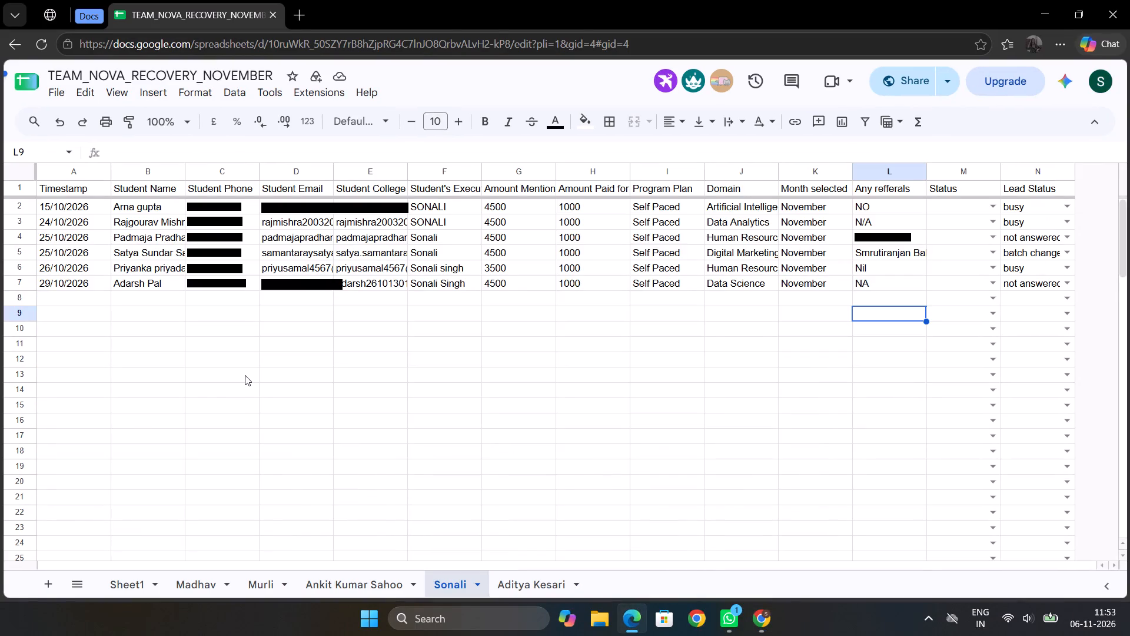
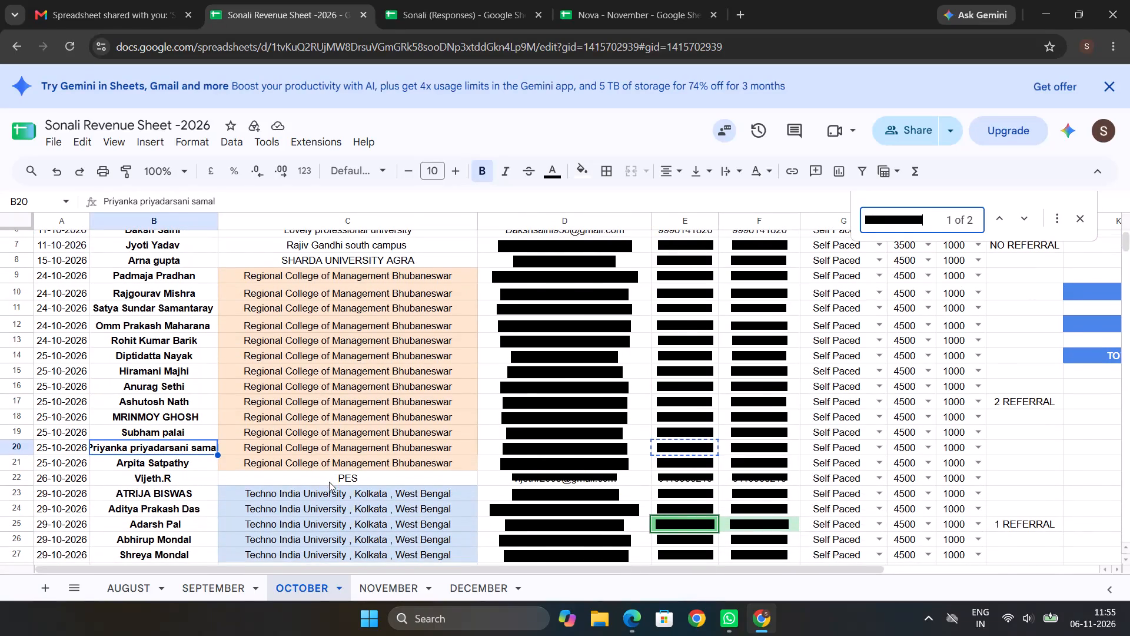
# Switch to TEAM_NOVA_RECOVERY_NOVEMBER in Microsoft Edge and check the mentioned amount for the 26/10/2026 lead on the Sonali sheet.
pyautogui.click(630, 625)
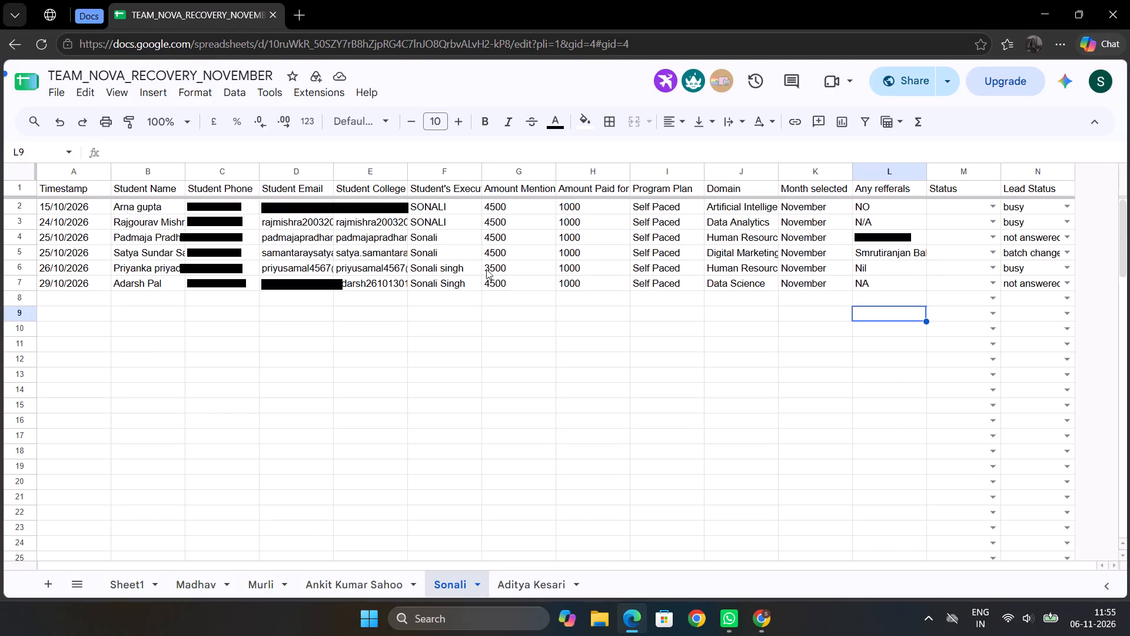
pyautogui.click(488, 266)
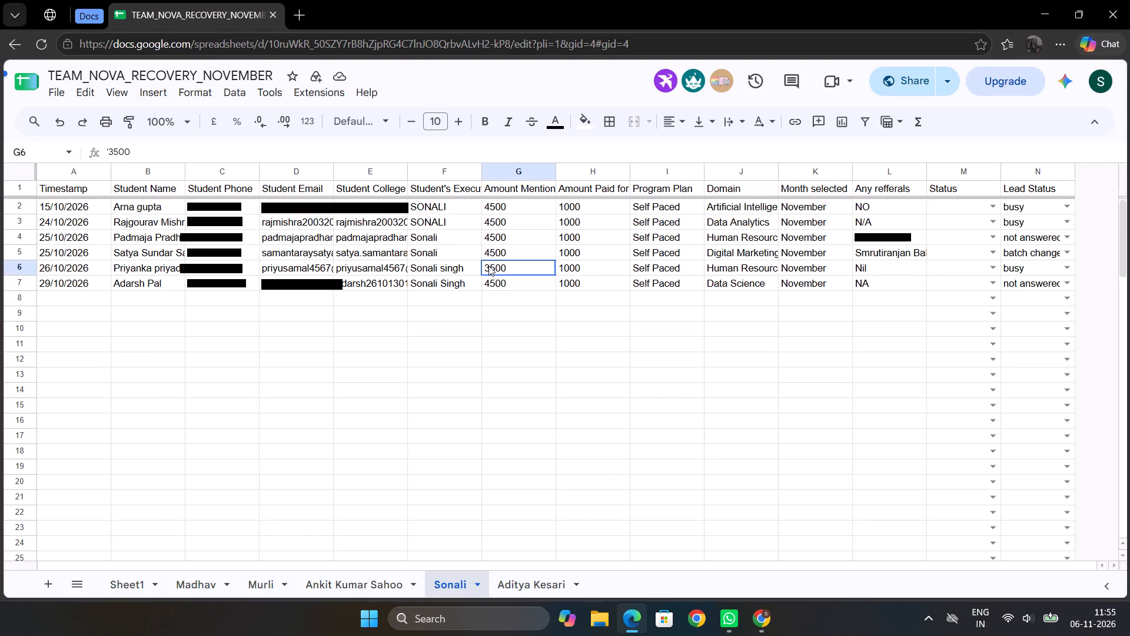
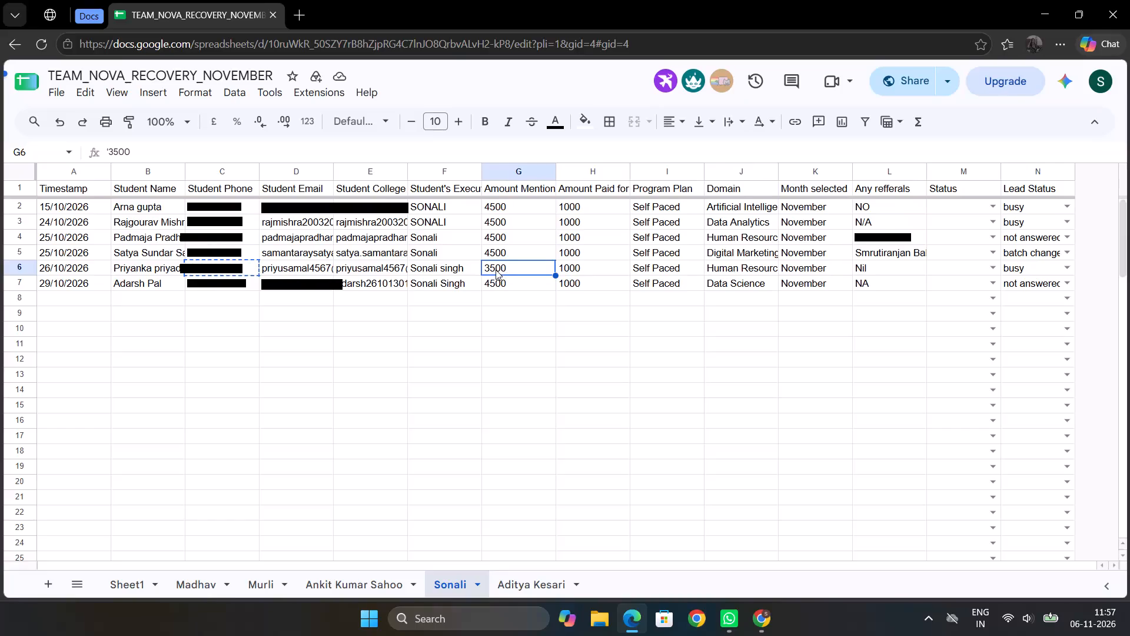
# Set the mentioned amount for the 26/10/2026 lead on the Sonali sheet to 4500.
pyautogui.click(491, 269)
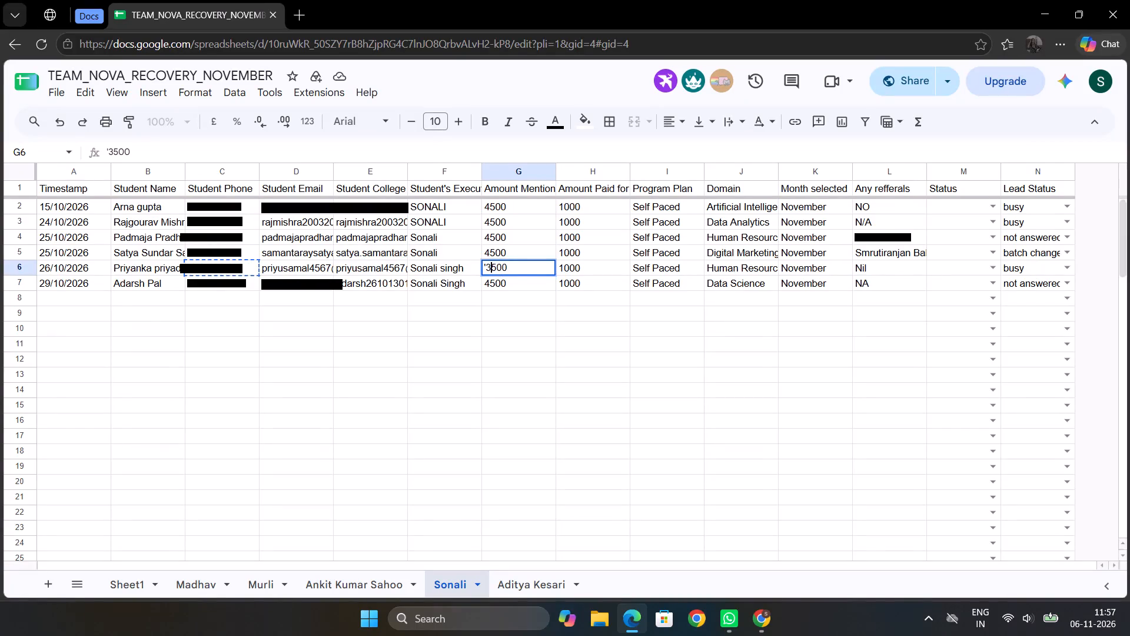
pyautogui.press('BackSpace')
pyautogui.press('4')
pyautogui.press('Return')
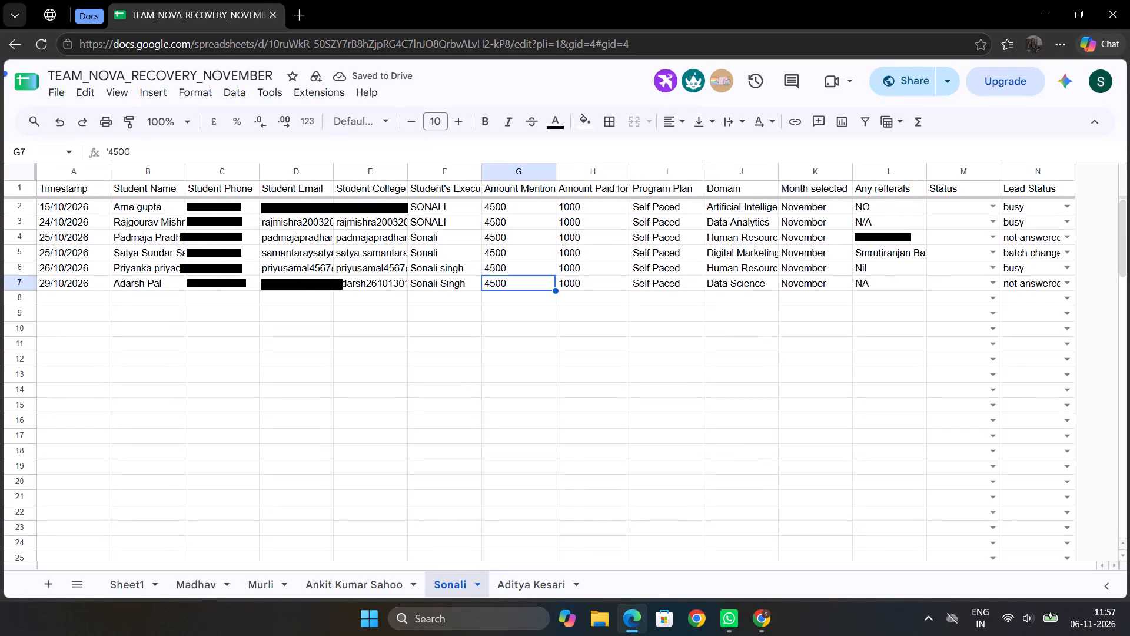
pyautogui.hscroll(-4, 789, 333)
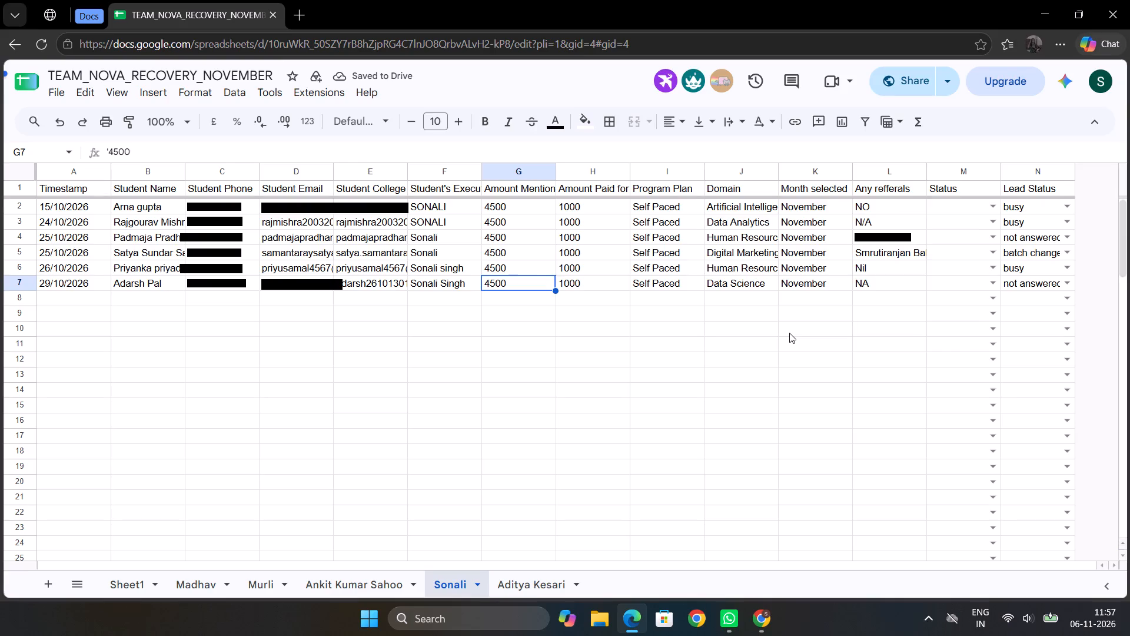
pyautogui.scroll(4, 789, 333)
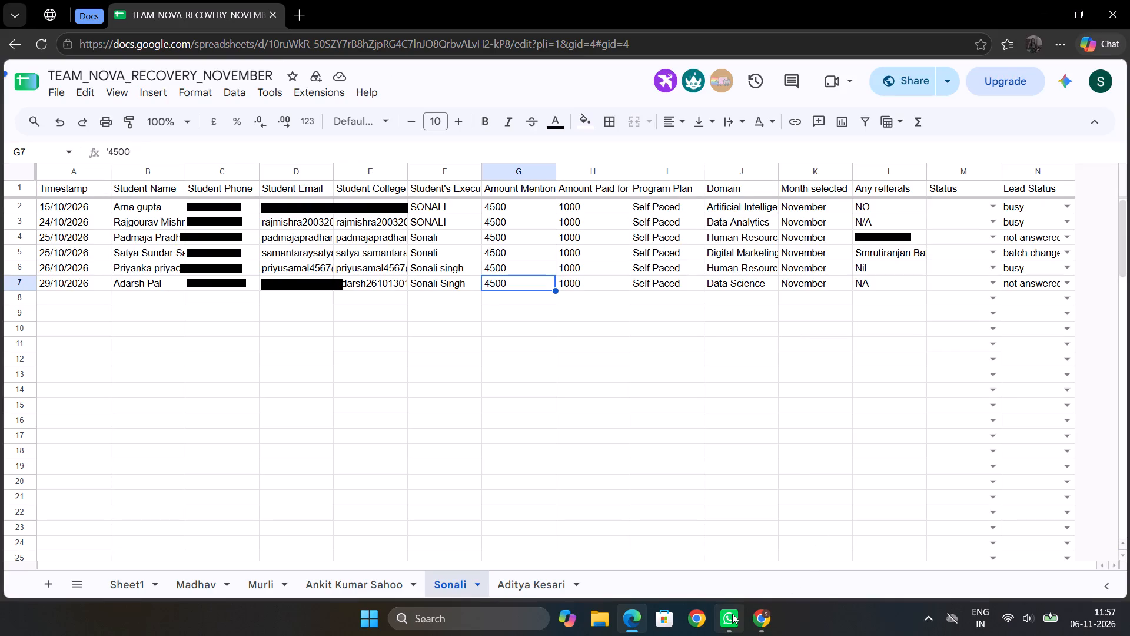
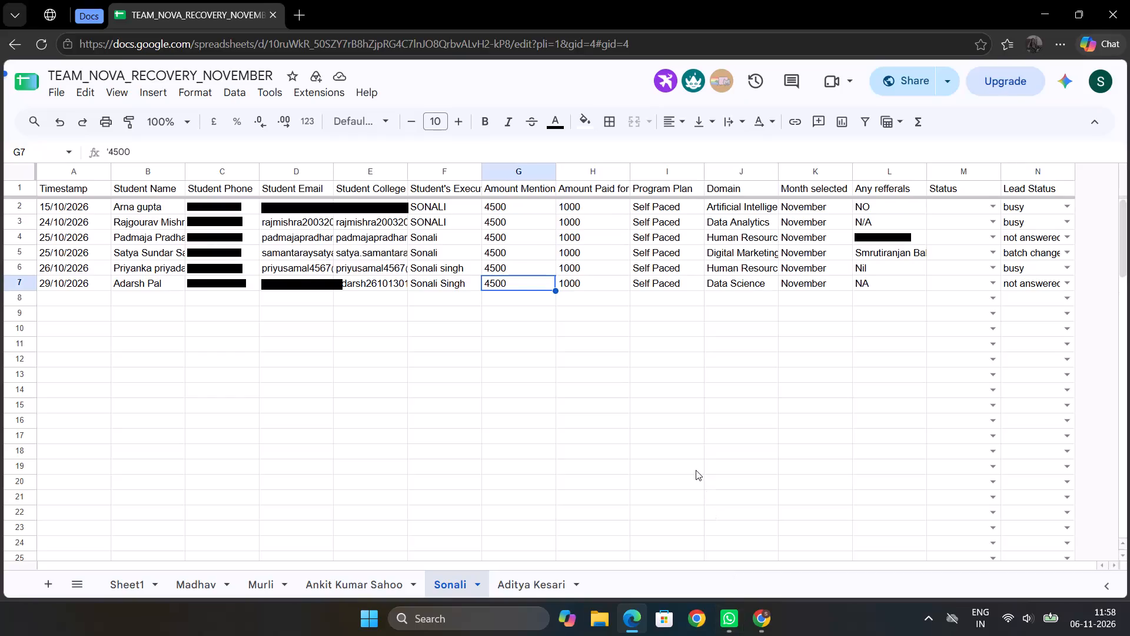
# Switch to Sonali Revenue Sheet -2026 in Chrome and review the last OCTOBER leads and the AUGUST sheet.
pyautogui.click(757, 621)
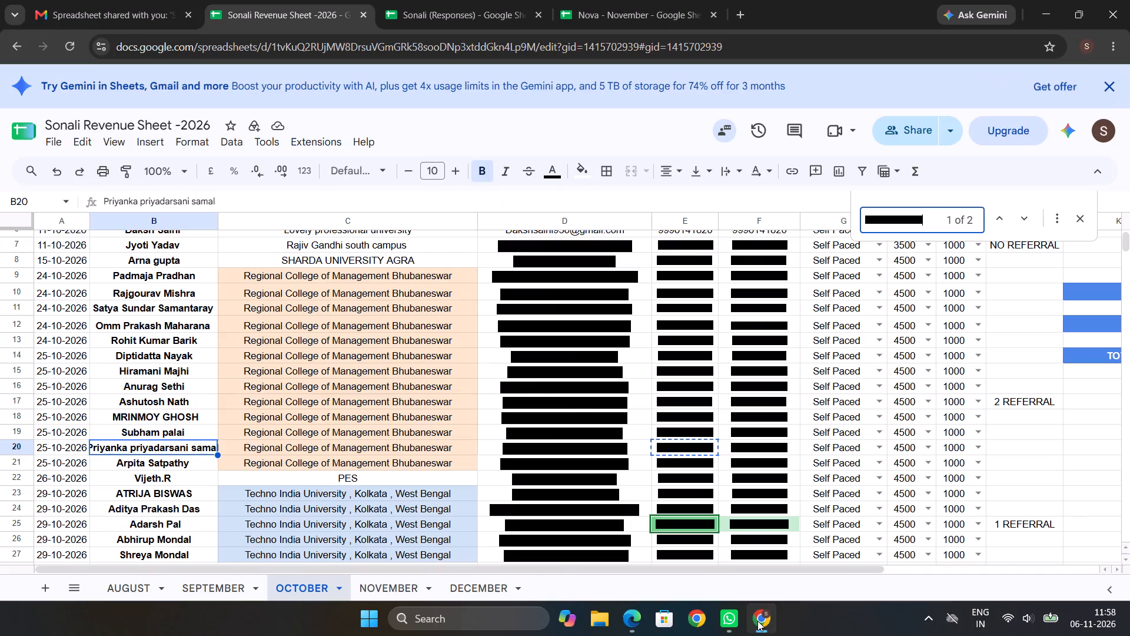
pyautogui.scroll(-3, 524, 430)
pyautogui.click(524, 430)
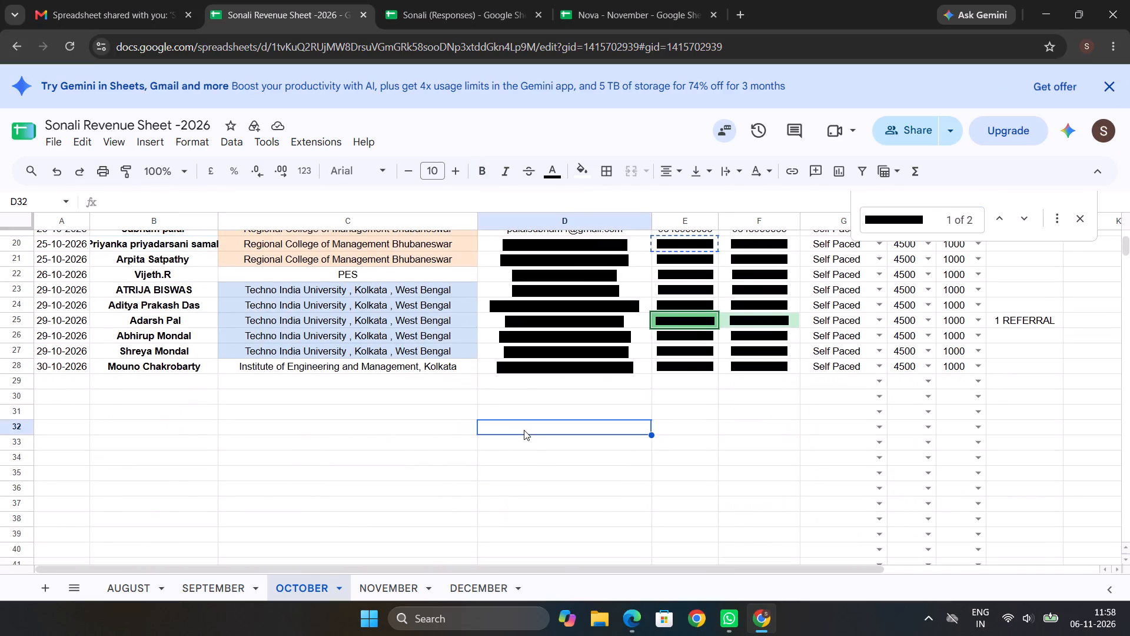
pyautogui.moveTo(137, 585); pyautogui.dragTo(184, 595)
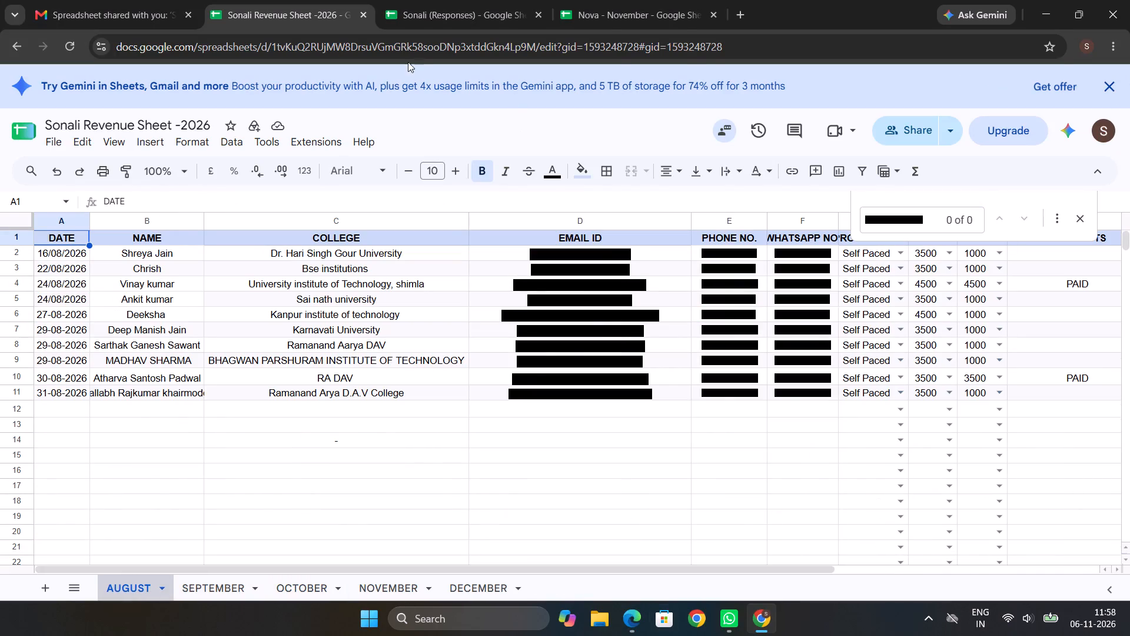
# Close the Sonali Revenue Sheet -2026 and Sonali (Responses) spreadsheets, returning to the SONALI sheet of Nova - November.
pyautogui.click(365, 9)
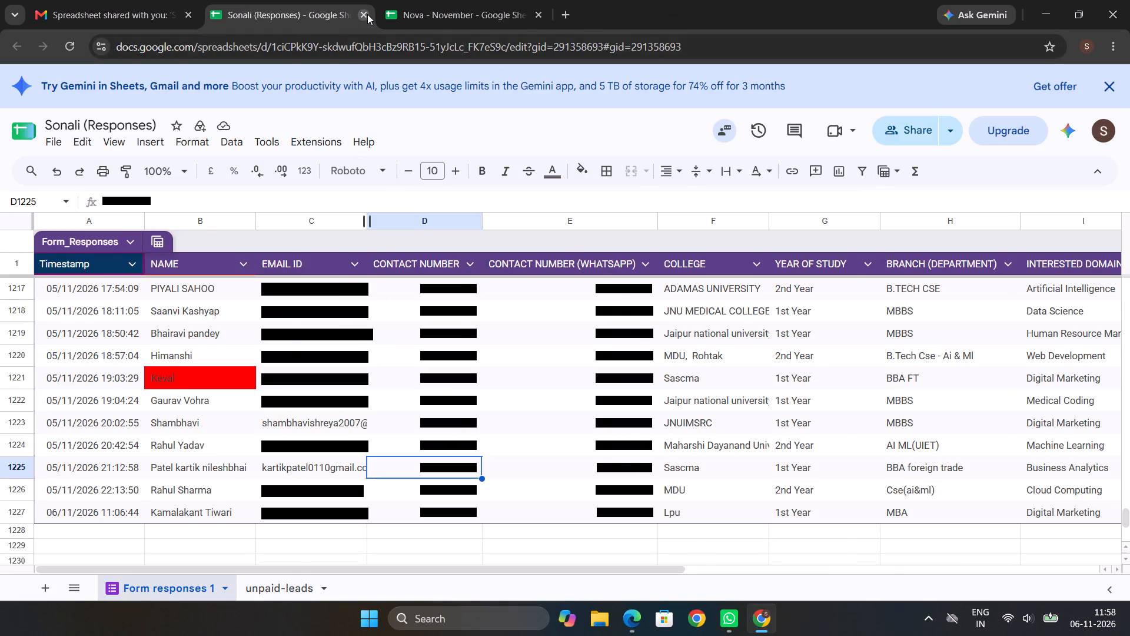
pyautogui.click(367, 14)
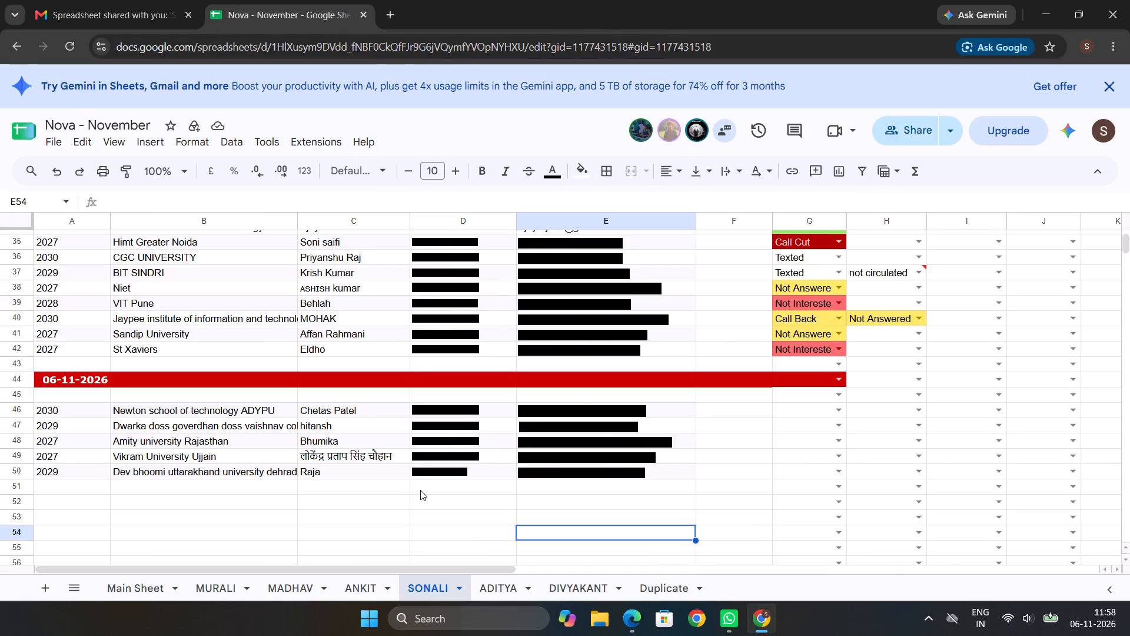
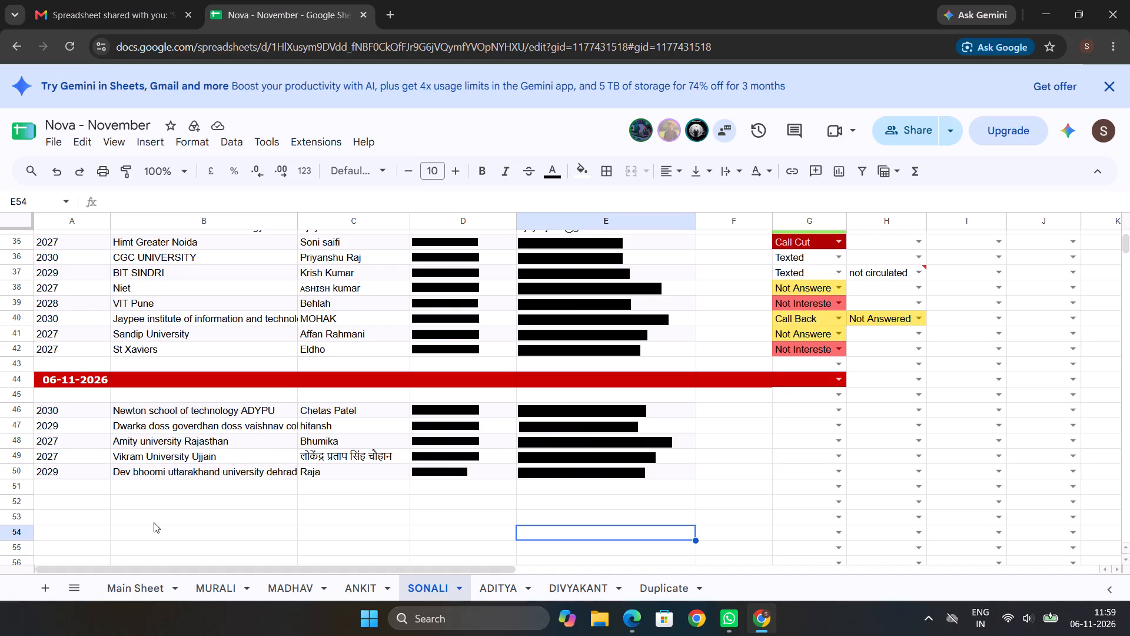
# Open the Main Sheet of Nova - November to review the 06-11-2026 leads and their assignments.
pyautogui.click(162, 586)
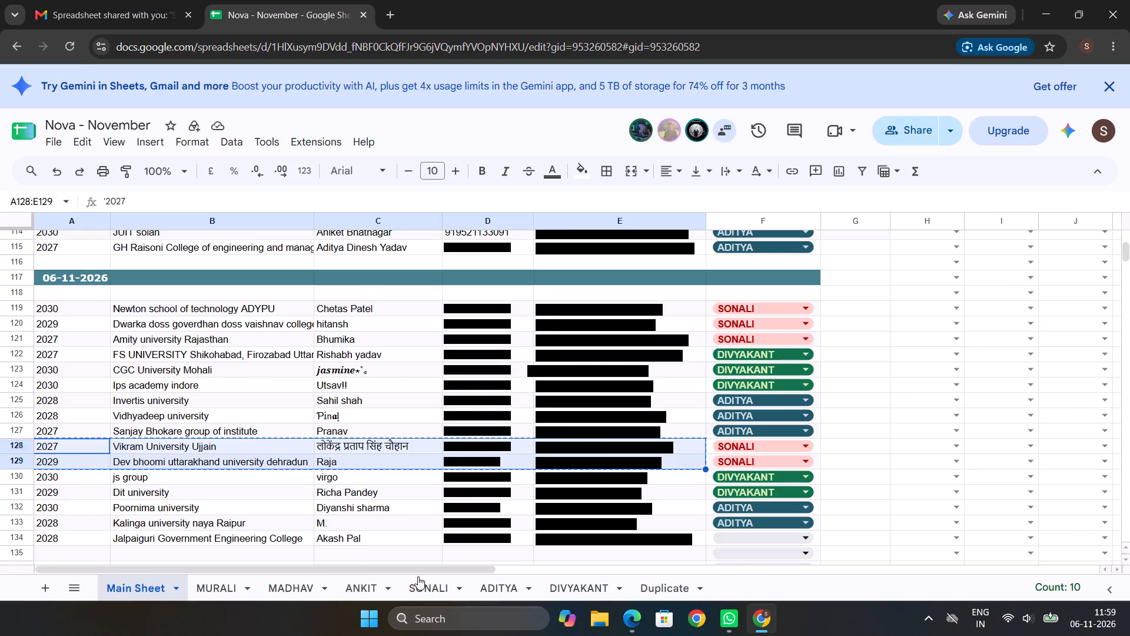
# On the SONALI sheet, set the call status of the 06-11-2026 Newton school of technology ADYPU lead to Not Answered.
pyautogui.click(427, 592)
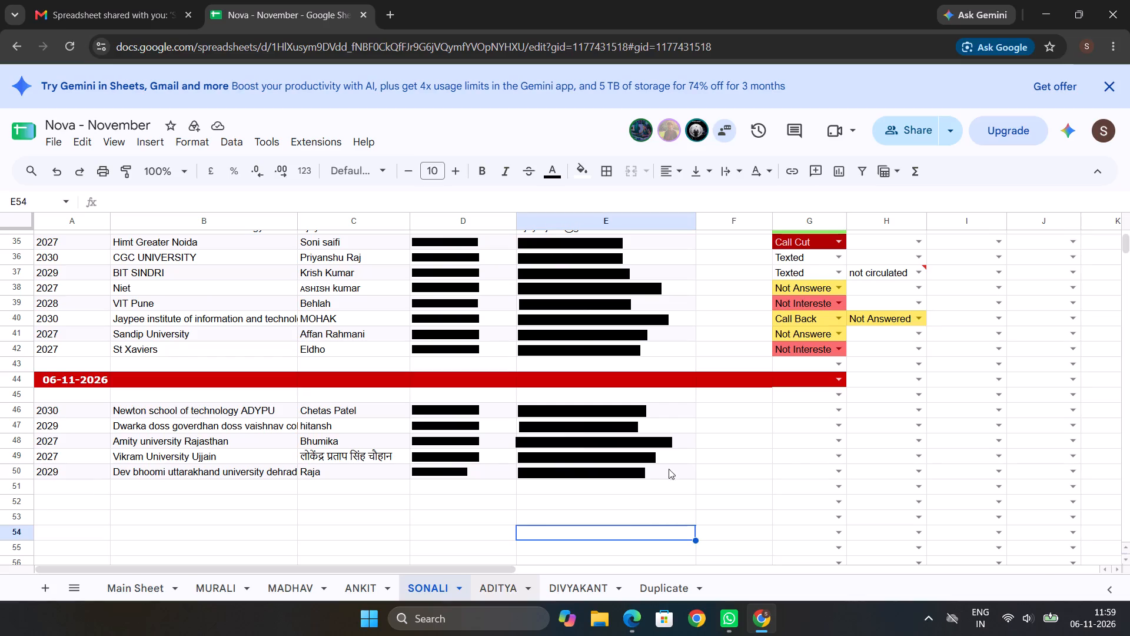
pyautogui.click(841, 416)
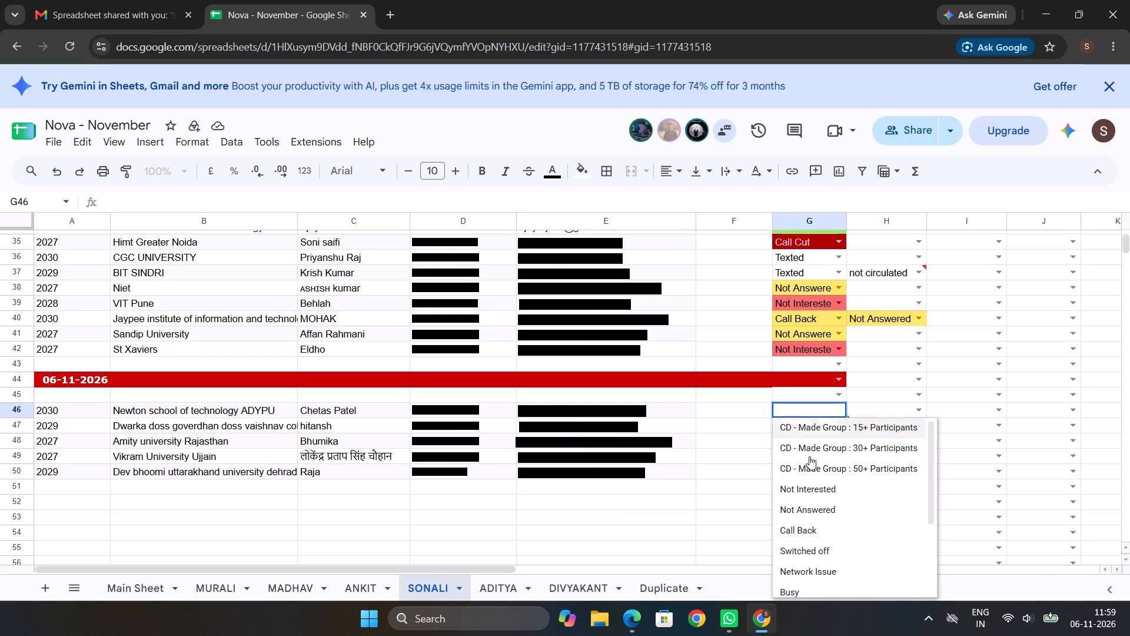
pyautogui.click(797, 504)
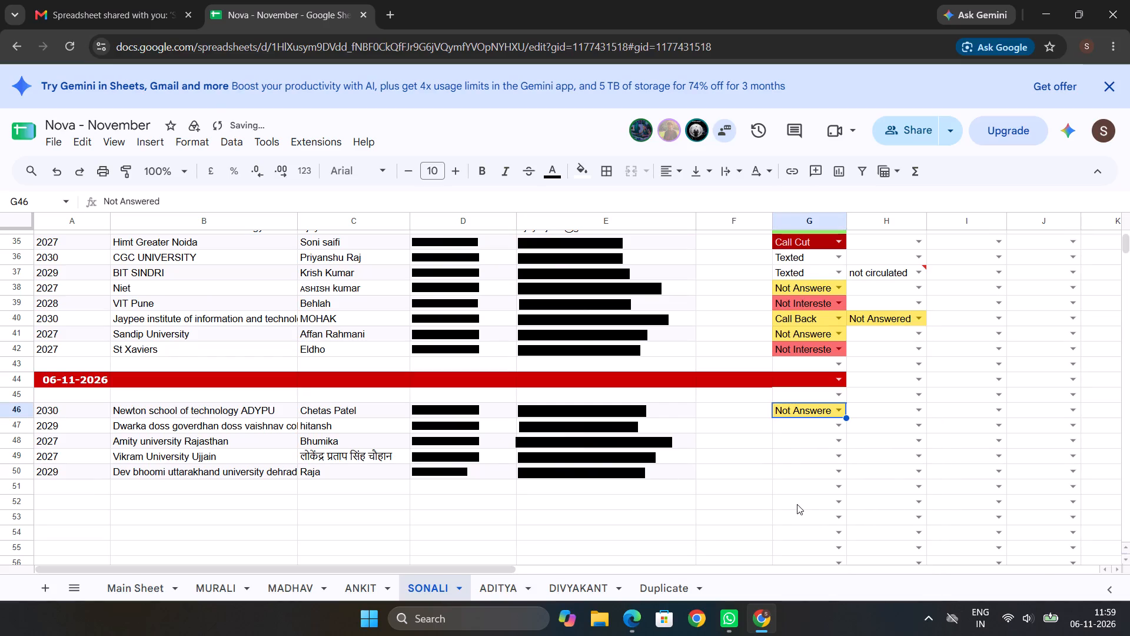
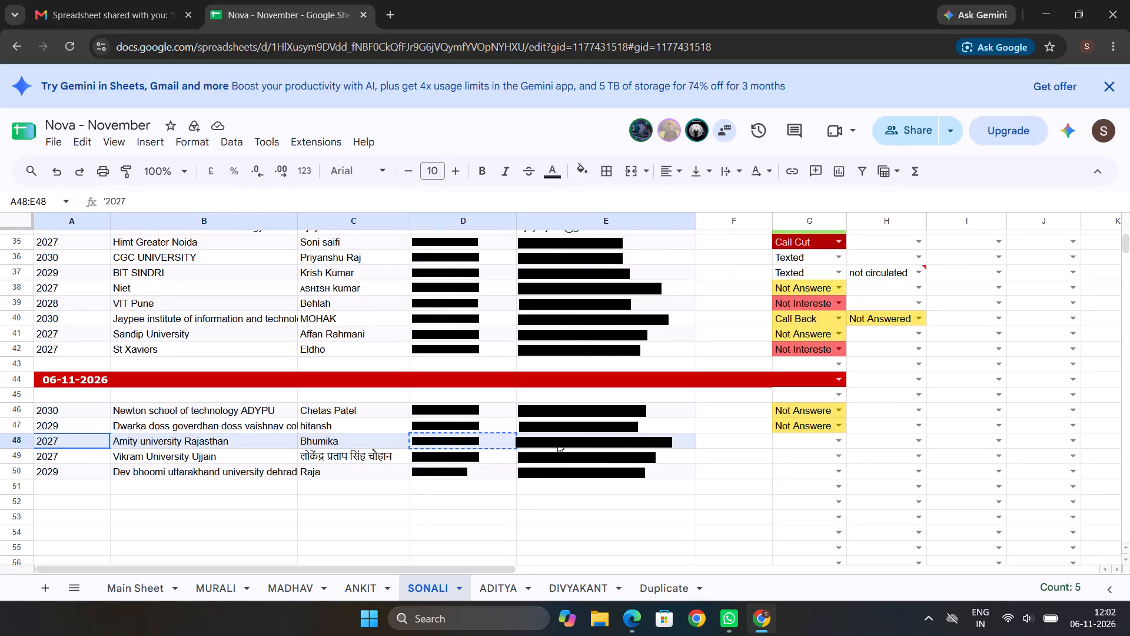
# Copy the 2027 Amity university Rajasthan lead's details, A48:E48, under 06-11-2026 on the SONALI sheet.
pyautogui.hotkey('ctrl', 'c')
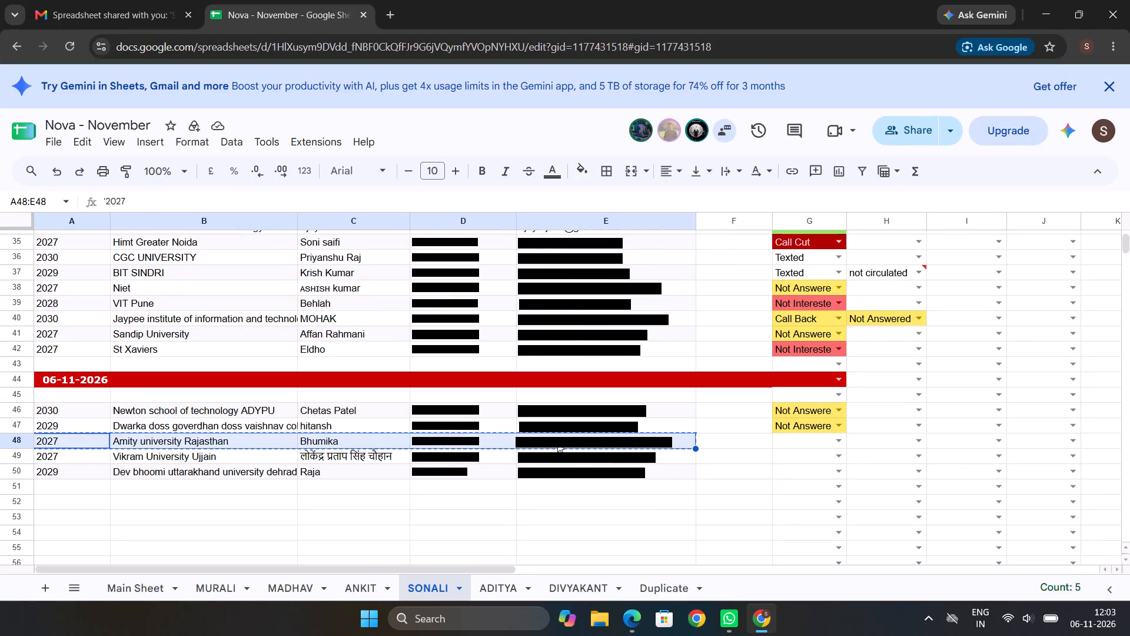
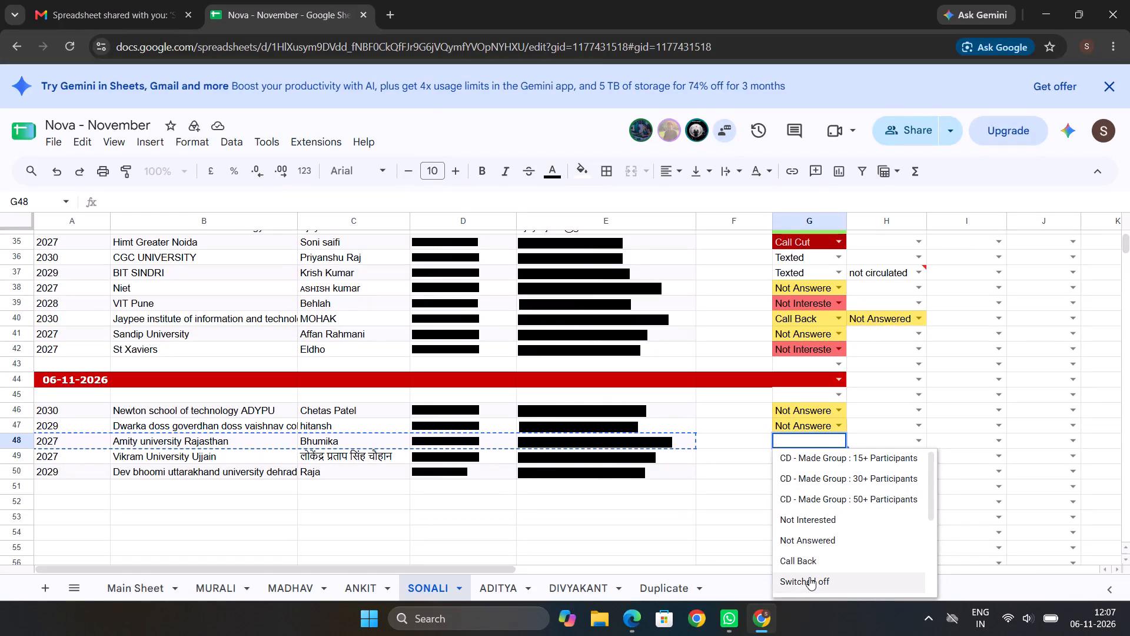
# Set the call status of the Amity university Rajasthan lead in row 48 of the SONALI sheet to Texted.
pyautogui.scroll(-2, 809, 577)
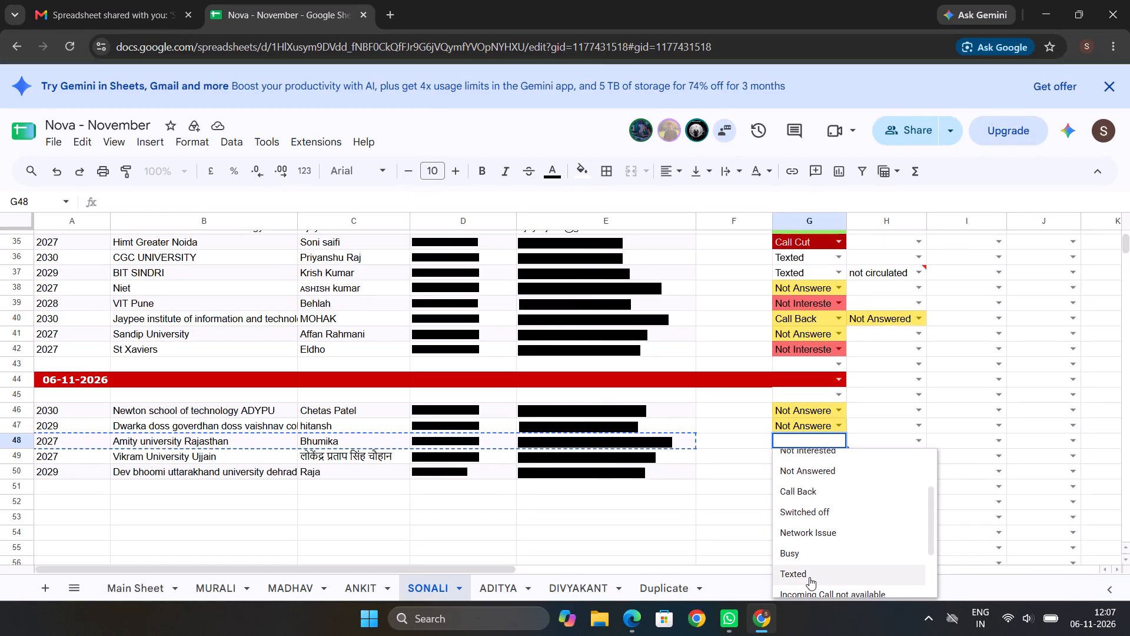
pyautogui.click(809, 577)
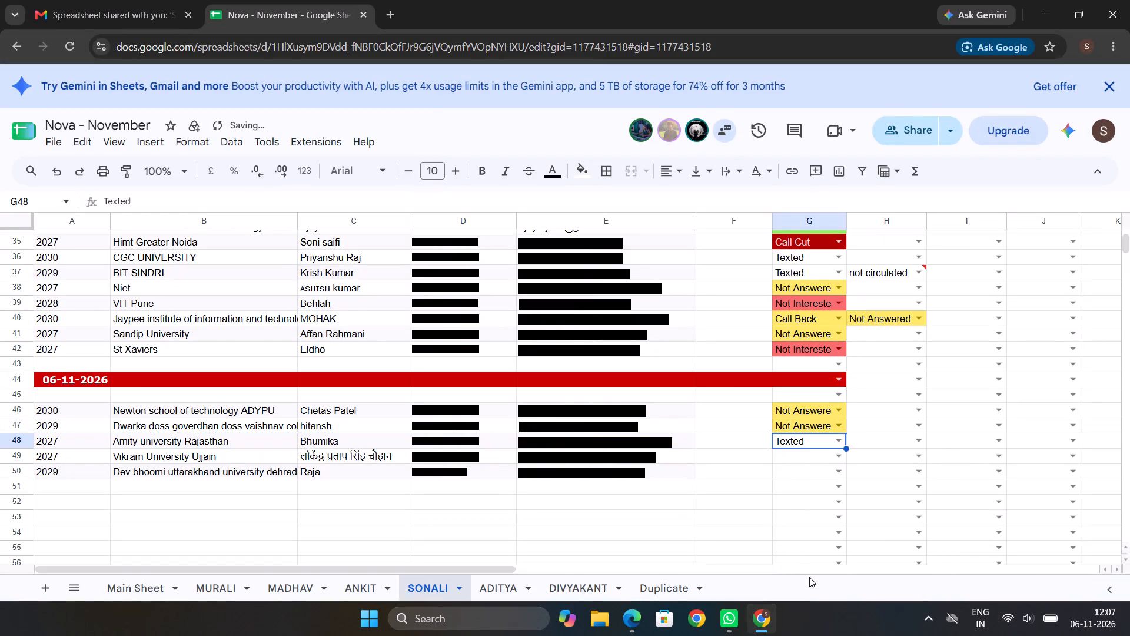
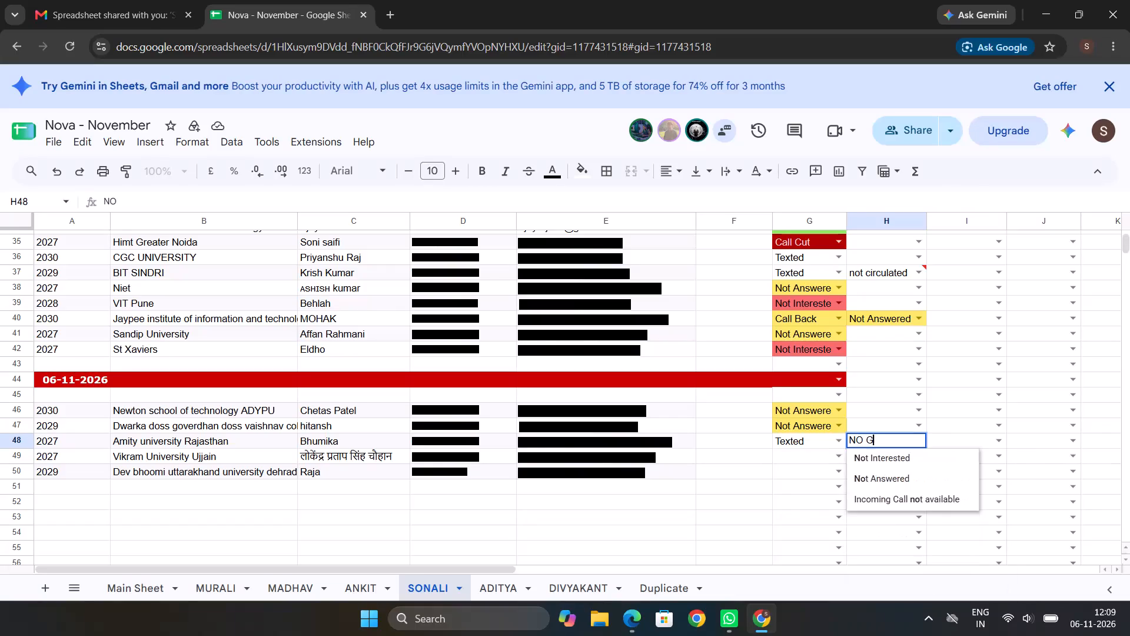
# Enter the remark NO GRP beside the Texted status of the Amity university Rajasthan lead in row 48.
pyautogui.press('Return')
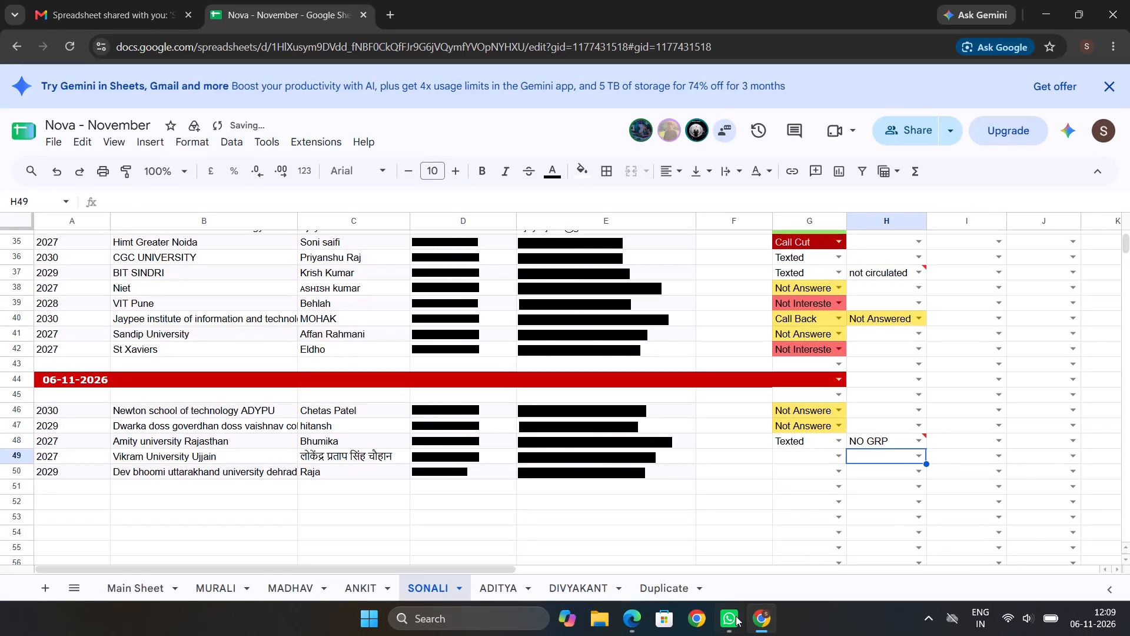
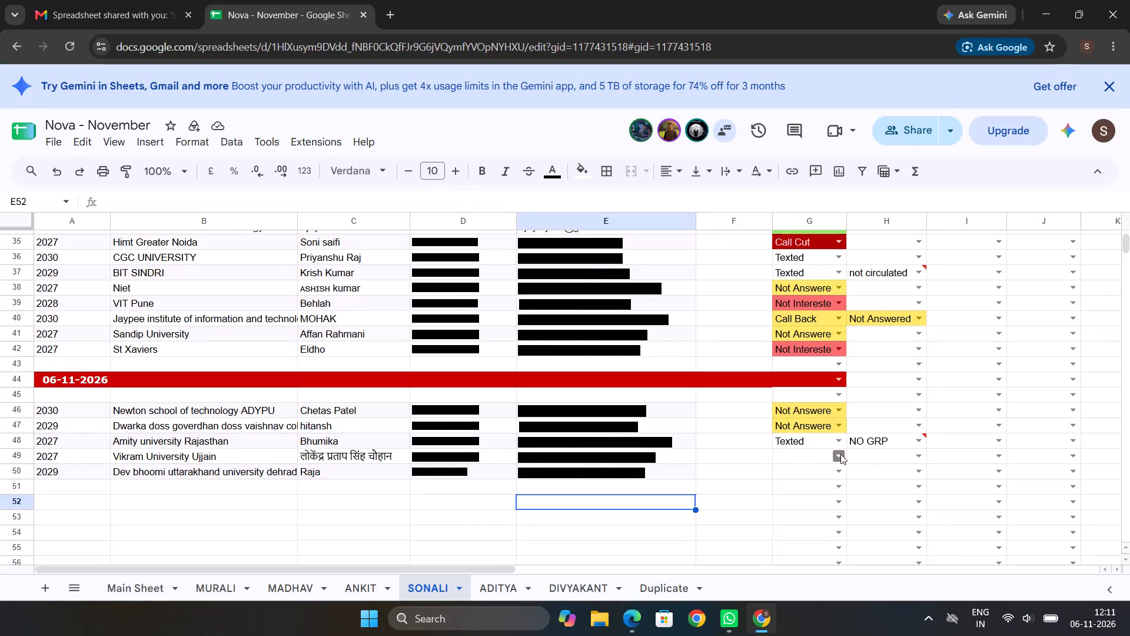
# Set the call status of the Vikram University Ujjain lead in row 49 to Not Answered.
pyautogui.click(837, 454)
pyautogui.click(797, 555)
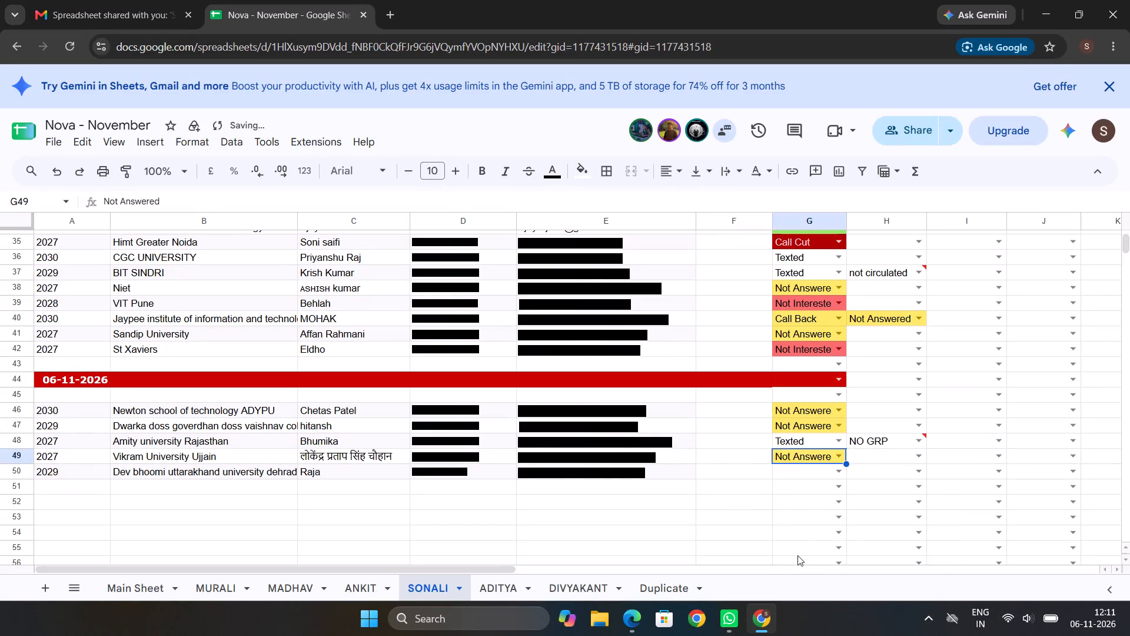